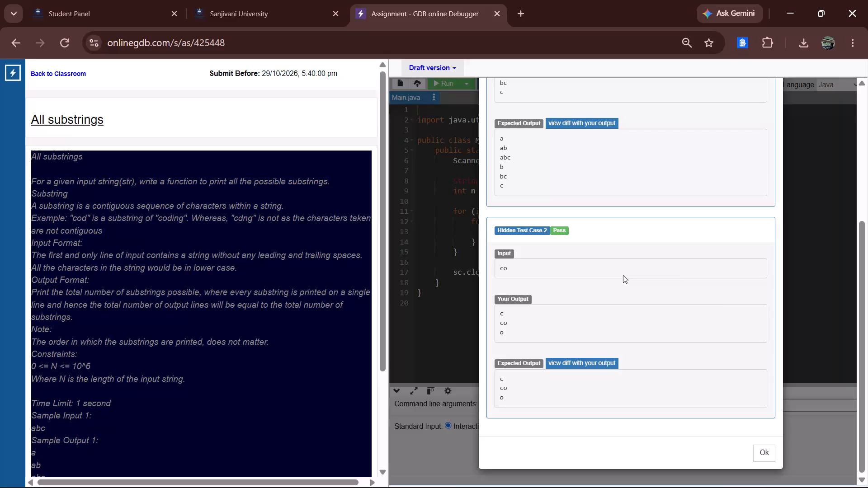
Review and dismiss the current test results, and rerun the tests on the All substrings program.
{"action": "scroll", "coordinate": [712, 300], "scroll_direction": "down", "scroll_amount": 2}
{"action": "scroll", "coordinate": [716, 301], "scroll_direction": "up", "scroll_amount": 4}
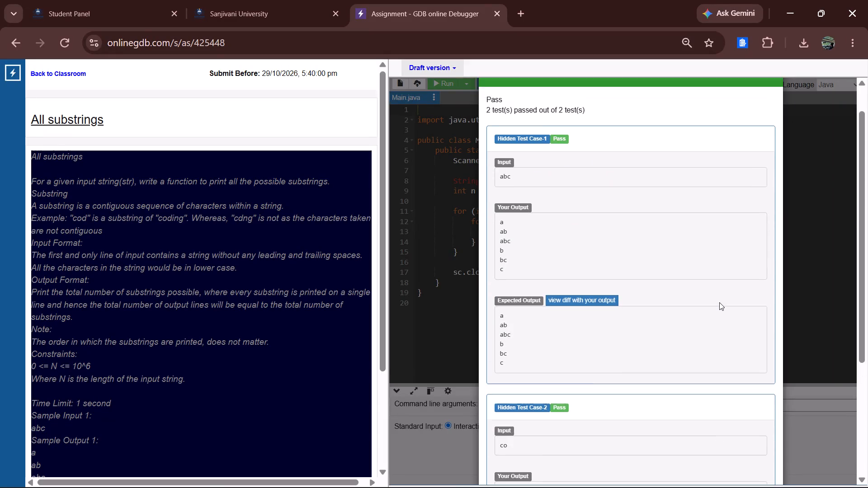
{"action": "scroll", "coordinate": [719, 302], "scroll_direction": "down", "scroll_amount": 4}
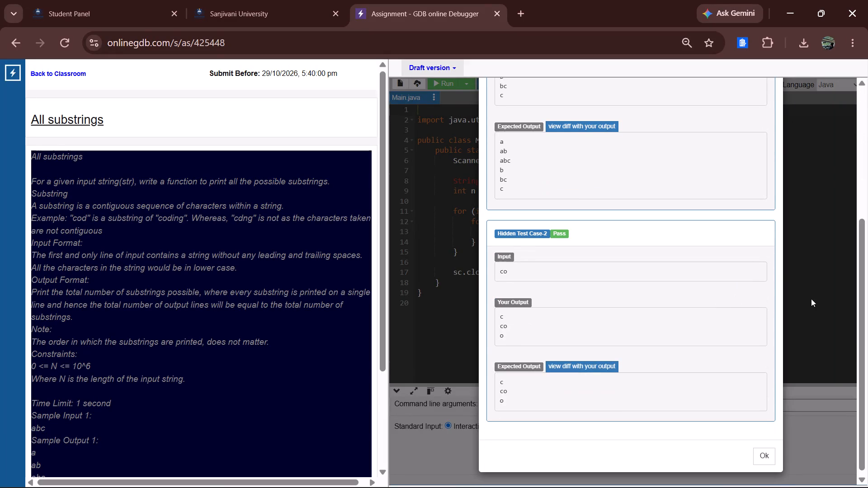
{"action": "left_click", "coordinate": [758, 455]}
{"action": "scroll", "coordinate": [672, 346], "scroll_direction": "up", "scroll_amount": 1}
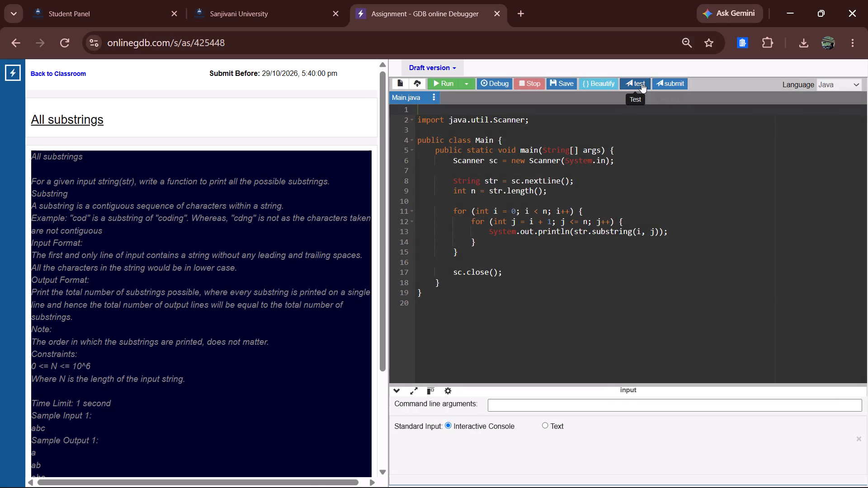
{"action": "left_click", "coordinate": [642, 83]}
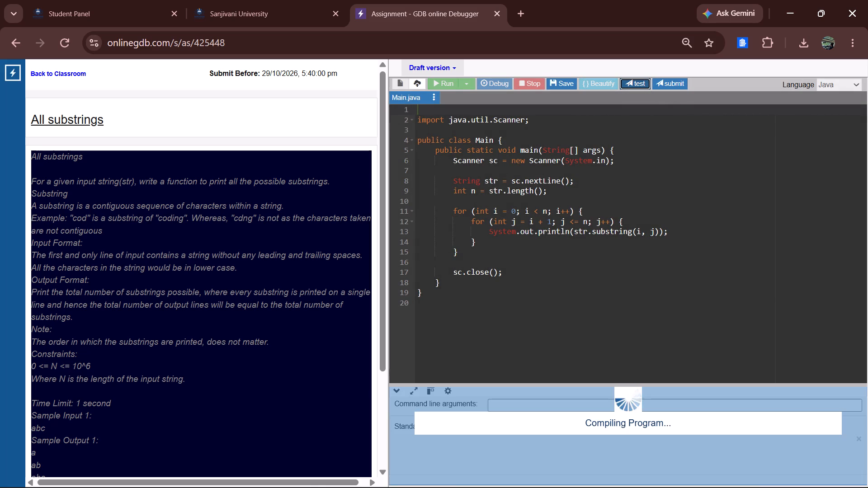
Capture a screenshot of the whole assignment page area with the problem, code and both hidden test cases fitting in view.
{"action": "key", "text": "ctrl+minus"}
{"action": "key", "text": "ctrl+minus"}
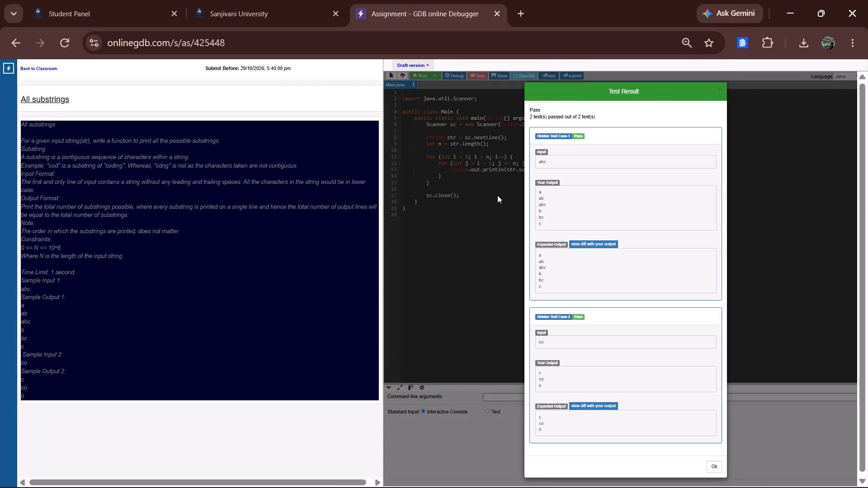
{"action": "key", "text": "Print"}
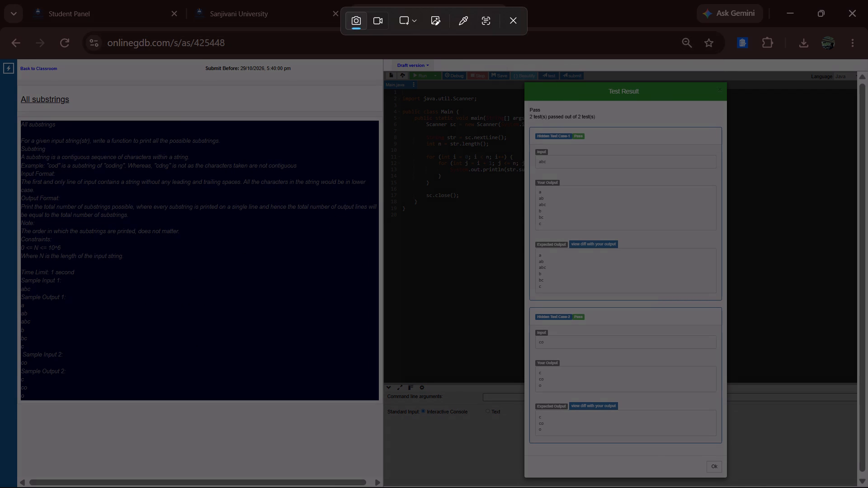
{"action": "left_click_drag", "start_coordinate": [0, 59], "coordinate": [867, 487]}
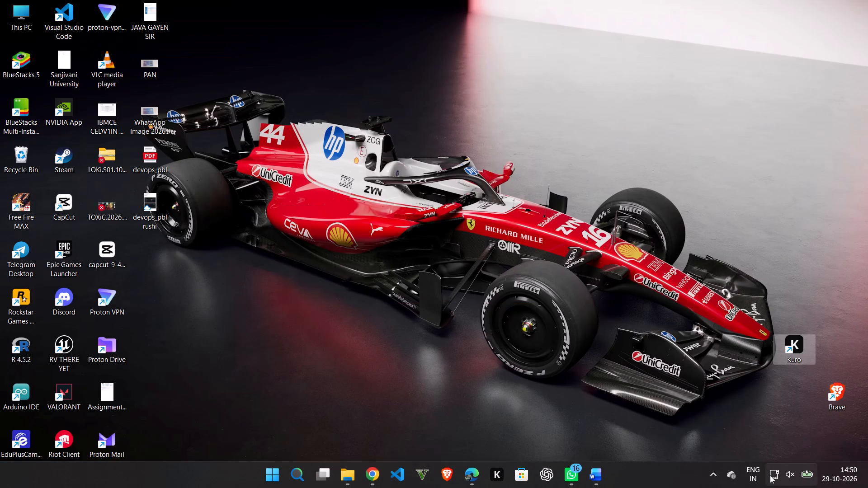
Switch to the Word document and add a "Q5" line in the Heading style below the Q4 screenshot.
{"action": "left_click", "coordinate": [604, 479]}
{"action": "scroll", "coordinate": [420, 335], "scroll_direction": "down", "scroll_amount": 3}
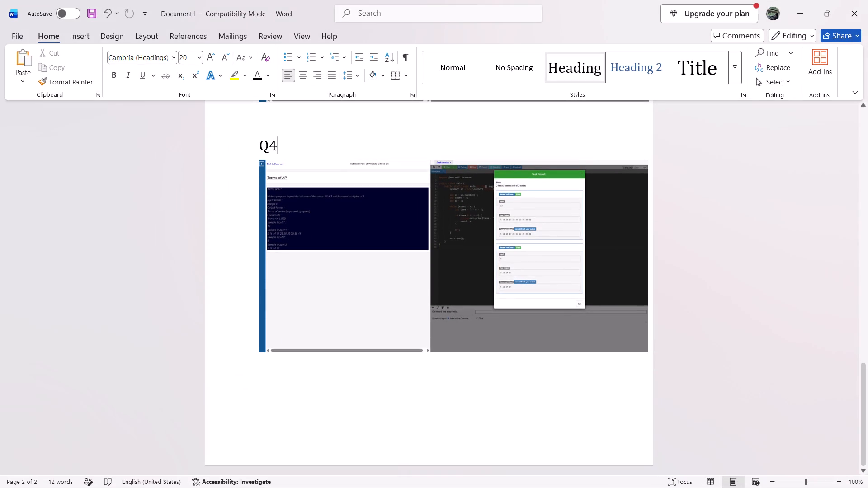
{"action": "left_click", "coordinate": [645, 379]}
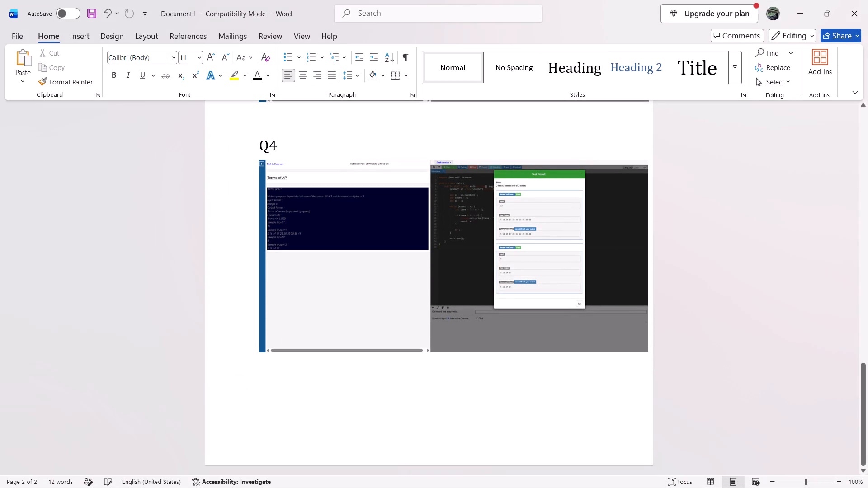
{"action": "key", "text": "Return"}
{"action": "key", "text": "Return"}
{"action": "key", "text": "Return"}
{"action": "left_click", "coordinate": [578, 70]}
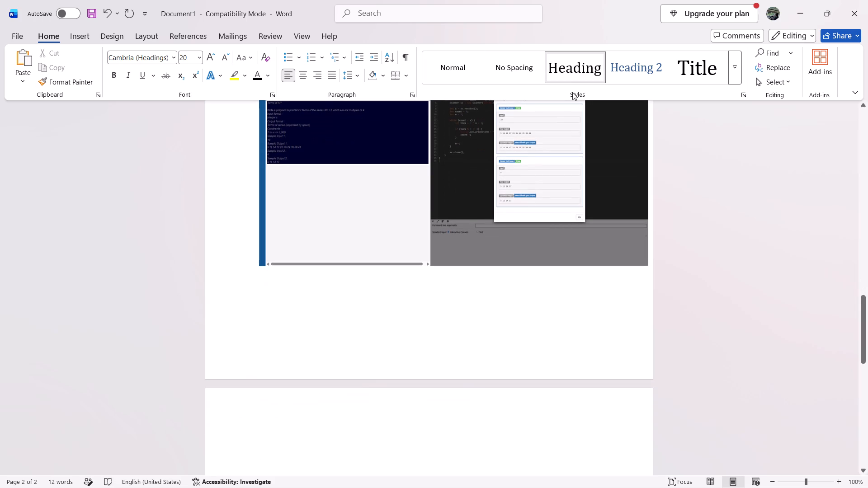
{"action": "key", "text": "q"}
{"action": "key", "text": "5"}
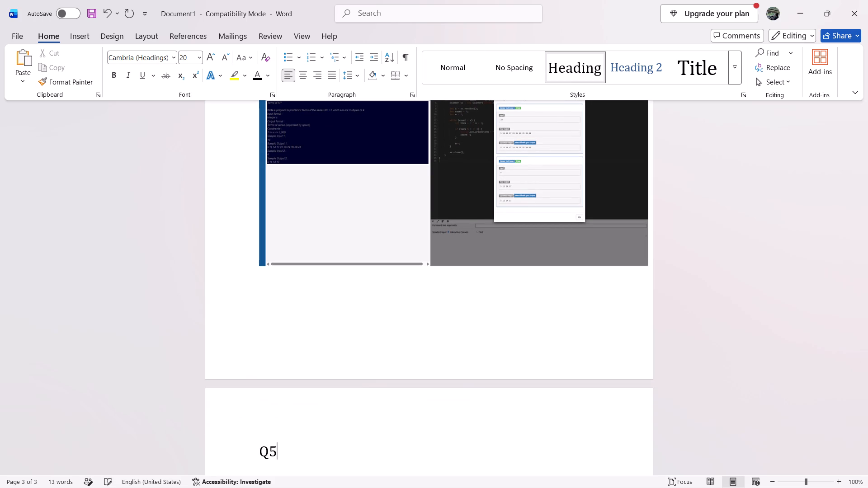
{"action": "key", "text": "Return"}
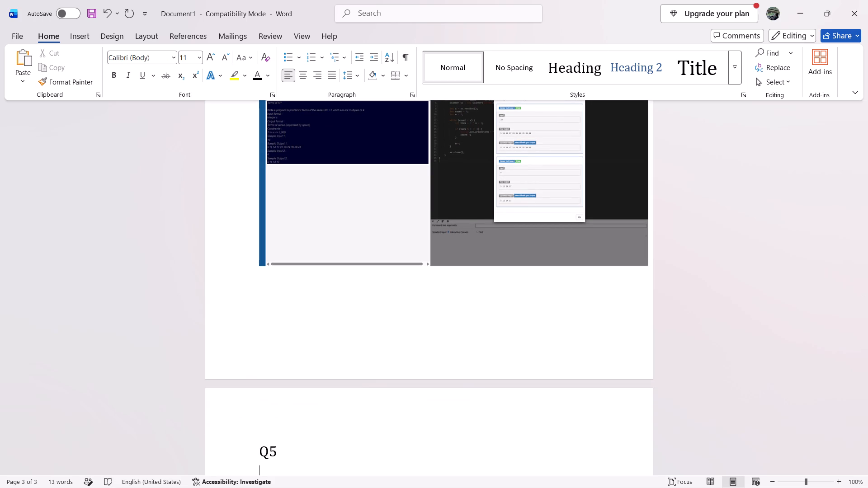
Paste the All substrings screenshot under the Q5 heading and enlarge it proportionally to nearly the Q4 screenshot's width.
{"action": "key", "text": "ctrl+v"}
{"action": "scroll", "coordinate": [565, 140], "scroll_direction": "down", "scroll_amount": 1}
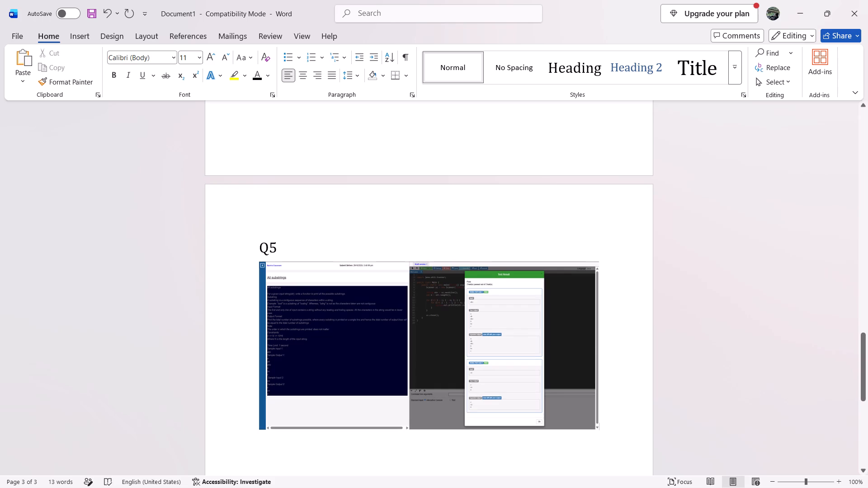
{"action": "left_click", "coordinate": [443, 326]}
{"action": "left_click_drag", "start_coordinate": [600, 432], "coordinate": [611, 451]}
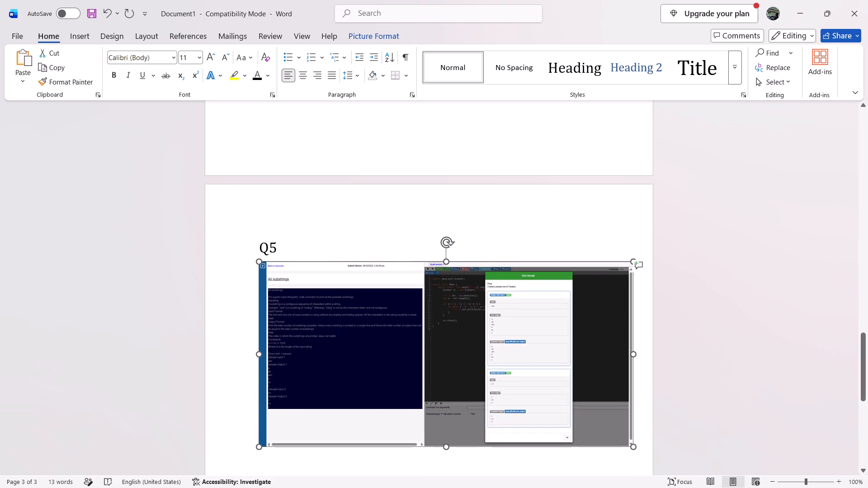
{"action": "left_click_drag", "start_coordinate": [611, 451], "coordinate": [604, 453]}
{"action": "left_click", "coordinate": [541, 224]}
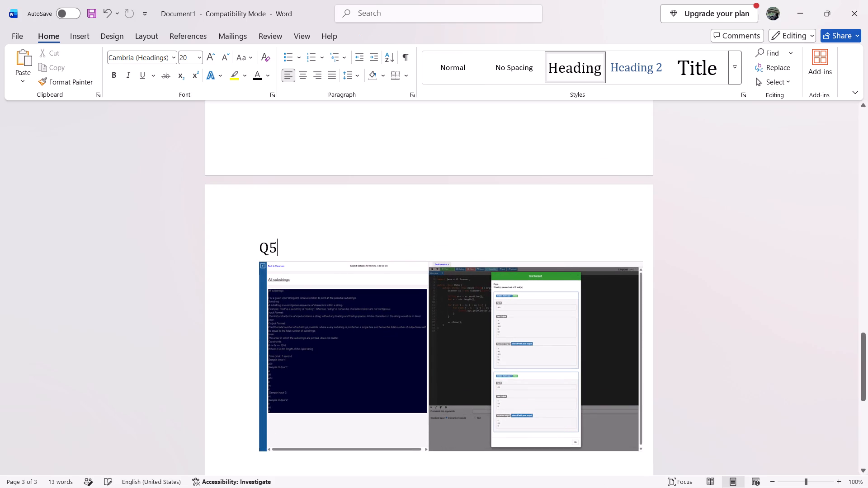
Extend the Q1 heading to read "Q1: Sum of even & odd".
{"action": "scroll", "coordinate": [476, 228], "scroll_direction": "down", "scroll_amount": 4}
{"action": "scroll", "coordinate": [461, 239], "scroll_direction": "up", "scroll_amount": 20}
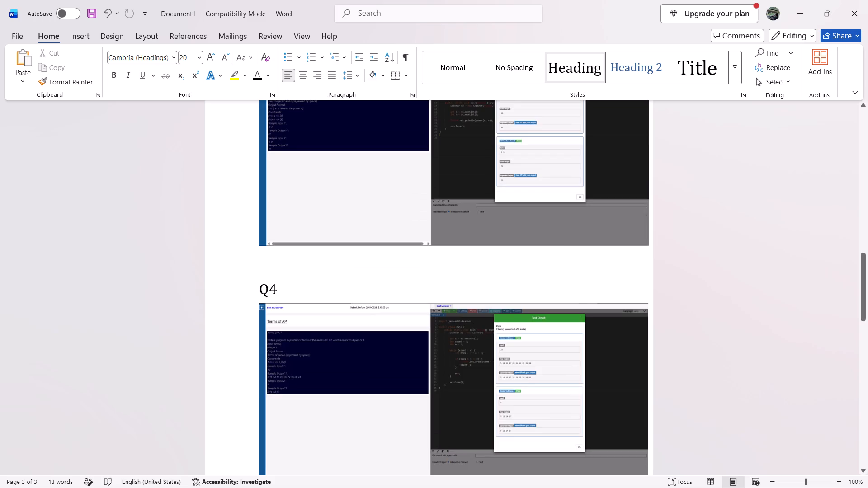
{"action": "scroll", "coordinate": [407, 186], "scroll_direction": "up", "scroll_amount": 19}
{"action": "scroll", "coordinate": [403, 210], "scroll_direction": "up", "scroll_amount": 5}
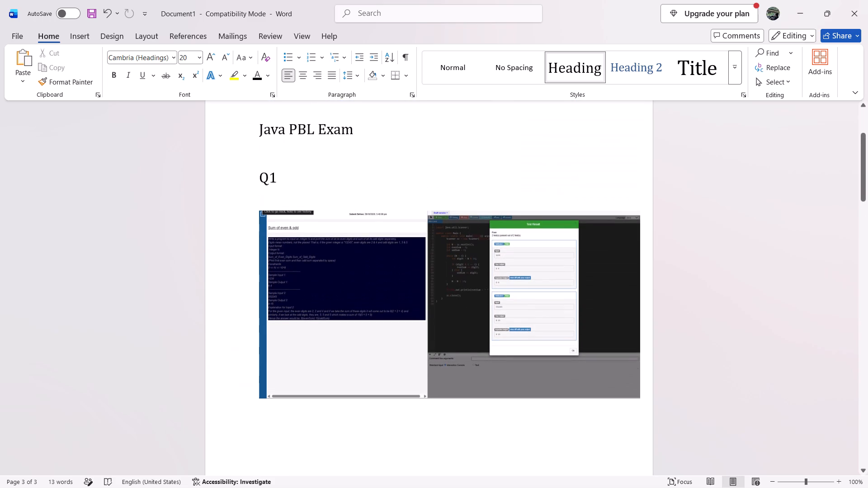
{"action": "left_click", "coordinate": [287, 178]}
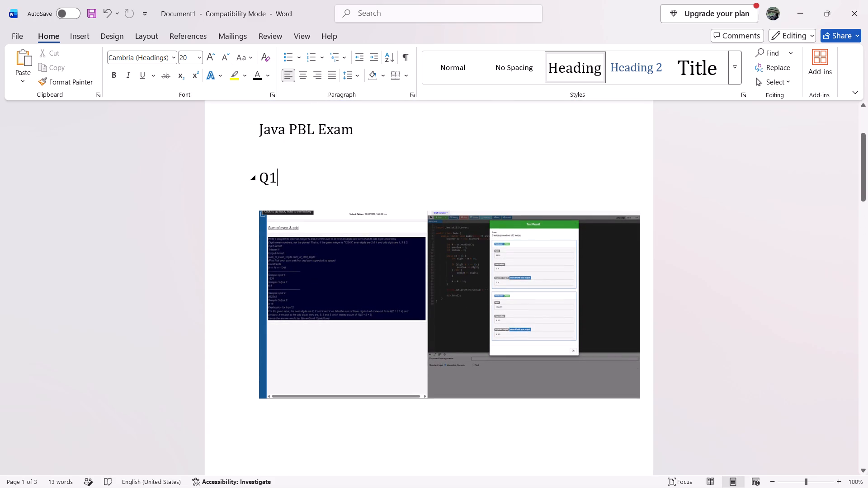
{"action": "key", "text": "ctrl+semicolon"}
{"action": "key", "text": "ctrl+semicolon"}
{"action": "key", "text": "shift+colon"}
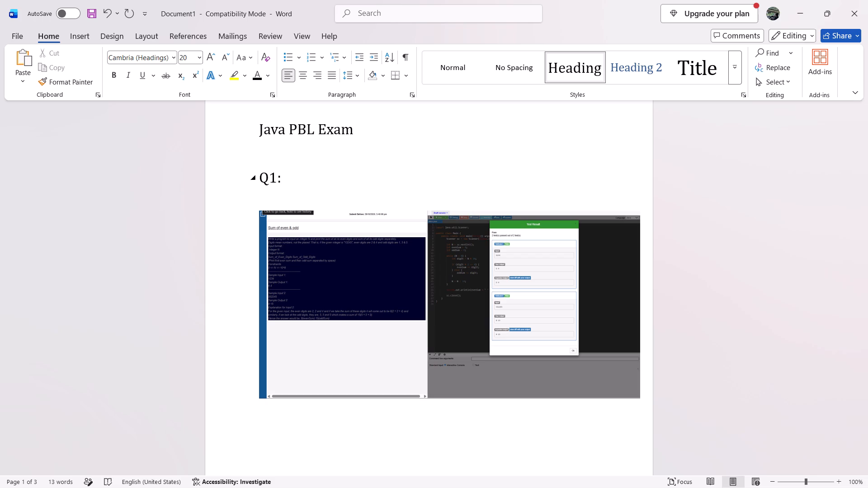
{"action": "key", "text": "space"}
{"action": "key", "text": "s"}
{"action": "type", "text": "um"}
{"action": "key", "text": "space"}
{"action": "type", "text": "of"}
{"action": "key", "text": "space"}
{"action": "type", "text": "even"}
{"action": "key", "text": "space"}
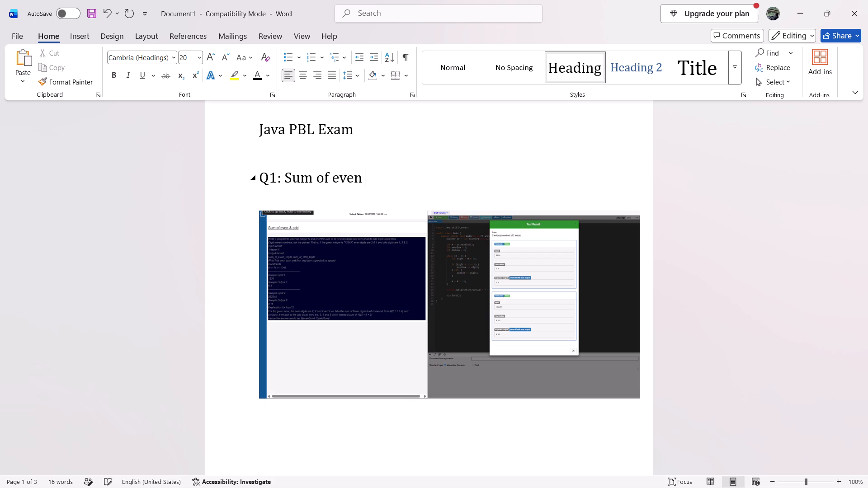
{"action": "key", "text": "shift+dollar"}
{"action": "key", "text": "BackSpace"}
{"action": "key", "text": "shift+ampersand"}
{"action": "key", "text": "space"}
{"action": "type", "text": "odd"}
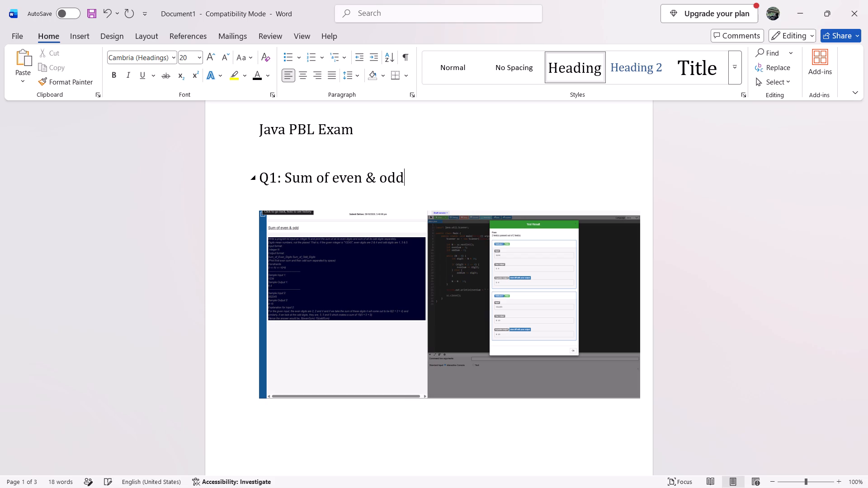
Extend the Q2 heading to read "Q2: Calculate Power".
{"action": "scroll", "coordinate": [350, 327], "scroll_direction": "down", "scroll_amount": 4}
{"action": "scroll", "coordinate": [259, 332], "scroll_direction": "down", "scroll_amount": 4}
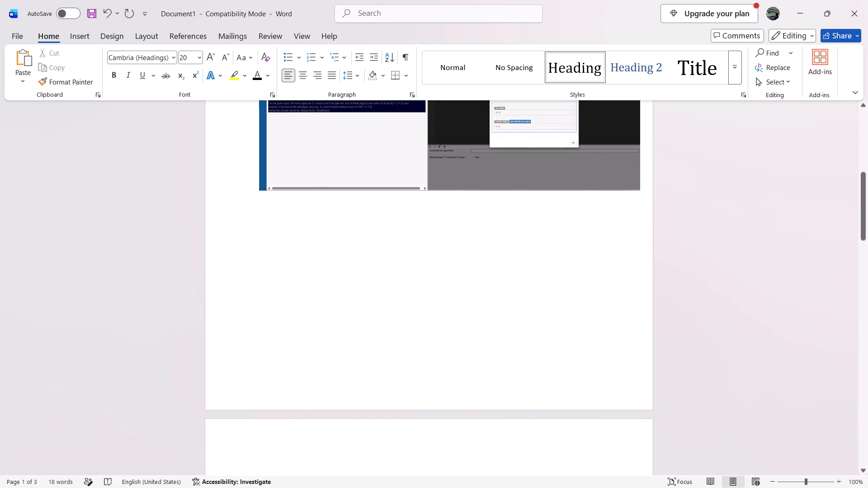
{"action": "scroll", "coordinate": [254, 342], "scroll_direction": "down", "scroll_amount": 5}
{"action": "left_click", "coordinate": [296, 342]}
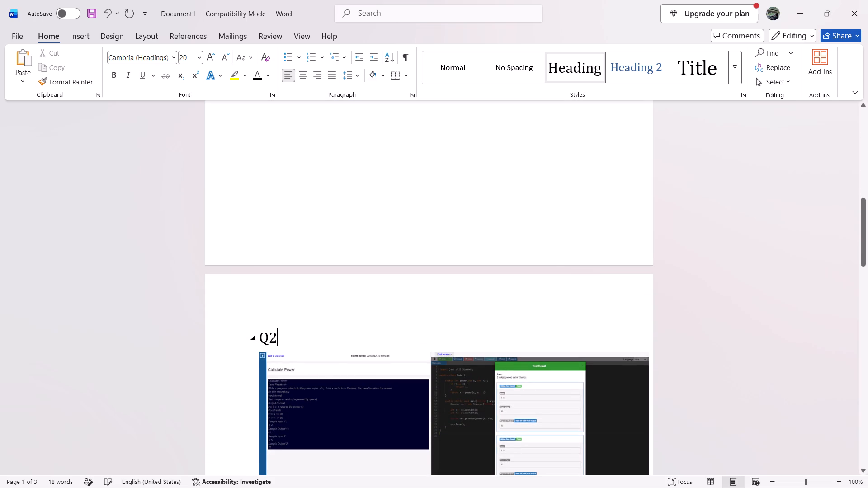
{"action": "key", "text": "shift+colon"}
{"action": "key", "text": "space"}
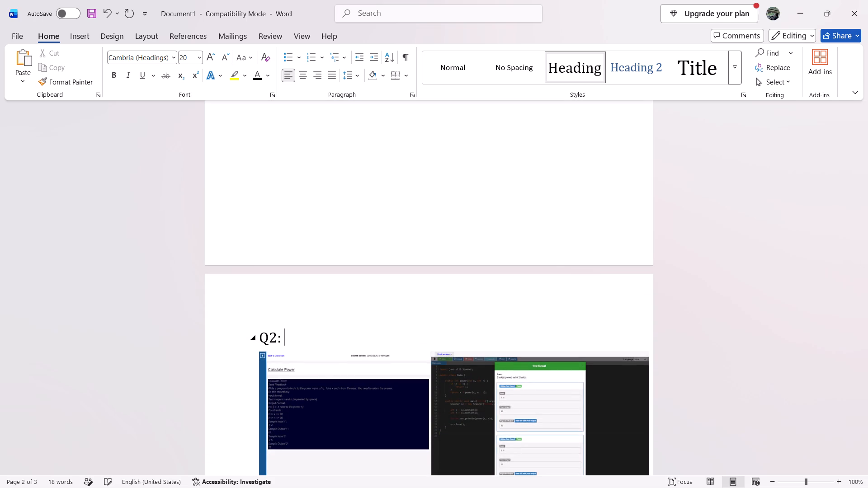
{"action": "scroll", "coordinate": [296, 342], "scroll_direction": "up", "scroll_amount": 12}
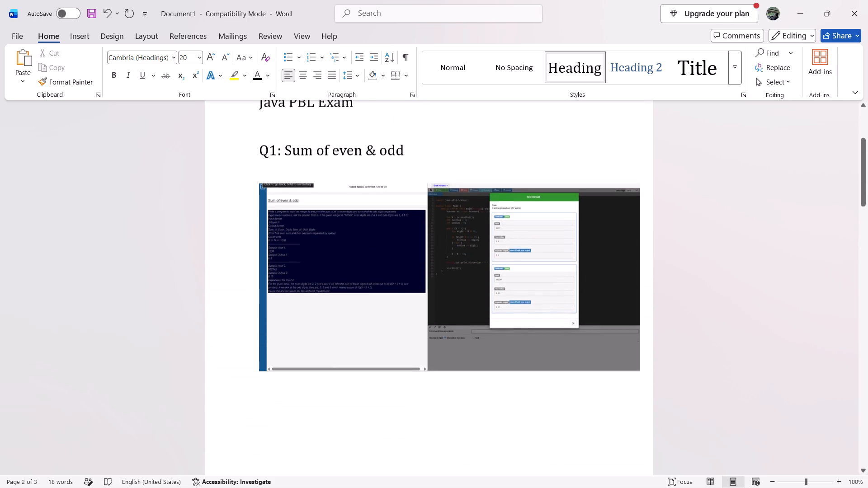
{"action": "scroll", "coordinate": [296, 342], "scroll_direction": "down", "scroll_amount": 11}
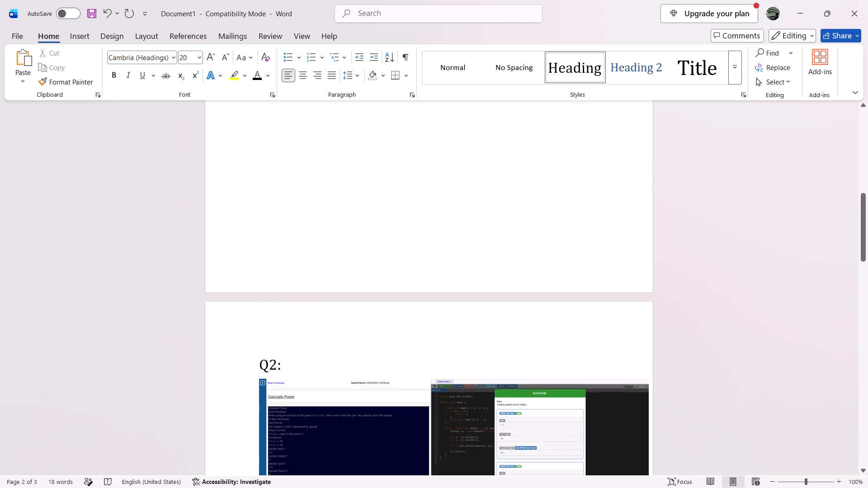
{"action": "key", "text": "shift+c"}
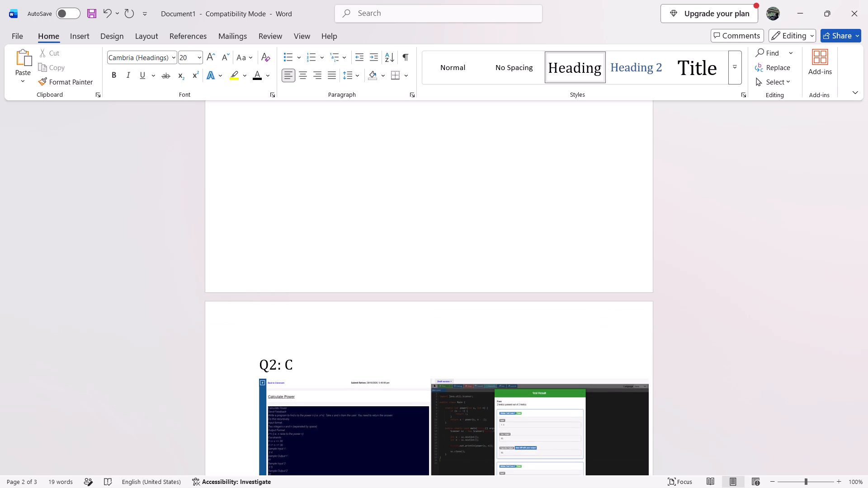
{"action": "type", "text": "alculate"}
{"action": "key", "text": "space"}
{"action": "key", "text": "space"}
{"action": "type", "text": "Po"}
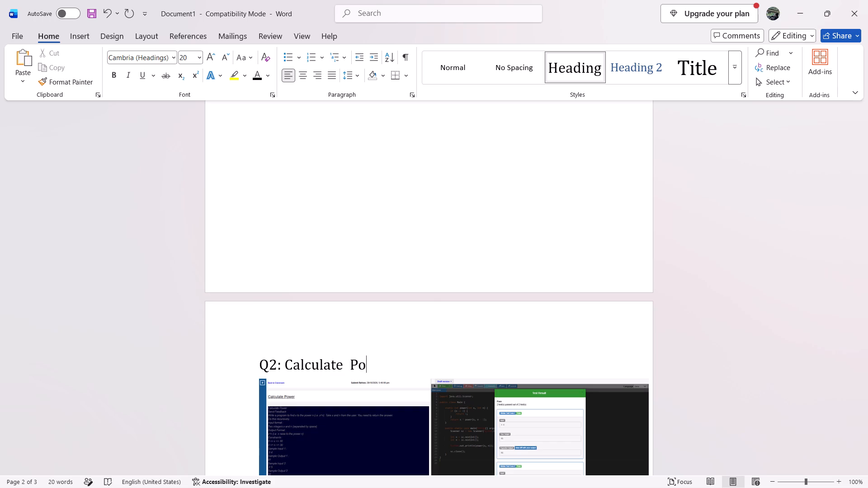
{"action": "type", "text": "wer"}
Extend the Q4 heading to read "Q4: Terms of AP".
{"action": "scroll", "coordinate": [310, 342], "scroll_direction": "down", "scroll_amount": 7}
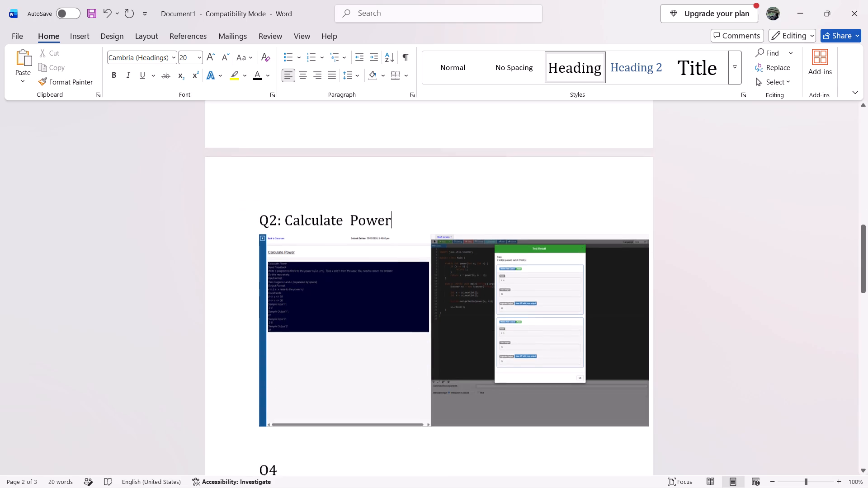
{"action": "scroll", "coordinate": [316, 397], "scroll_direction": "down", "scroll_amount": 4}
{"action": "left_click", "coordinate": [286, 312]}
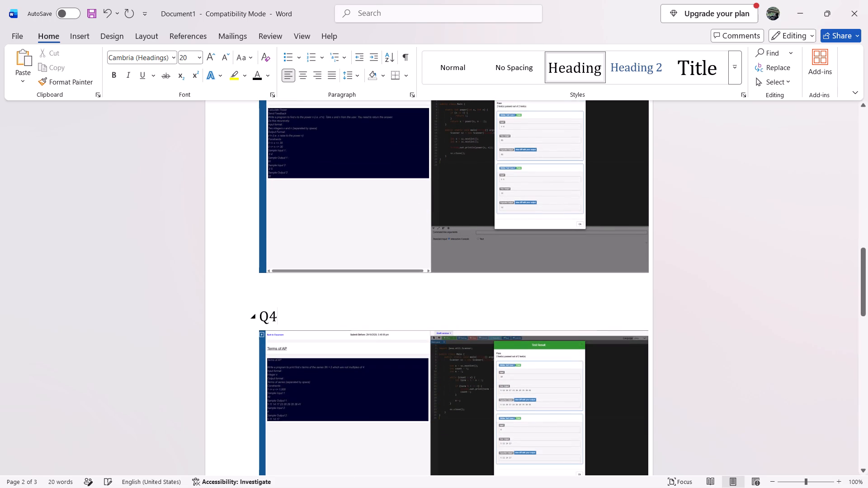
{"action": "key", "text": "shift+colon"}
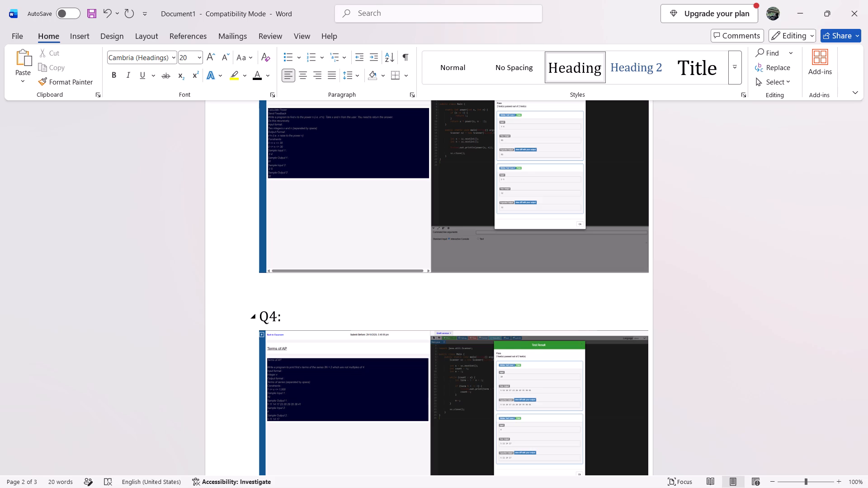
{"action": "key", "text": "space"}
{"action": "type", "text": "Ter"}
{"action": "type", "text": "ms"}
{"action": "key", "text": "space"}
{"action": "type", "text": "of"}
{"action": "key", "text": "space"}
{"action": "type", "text": "AP"}
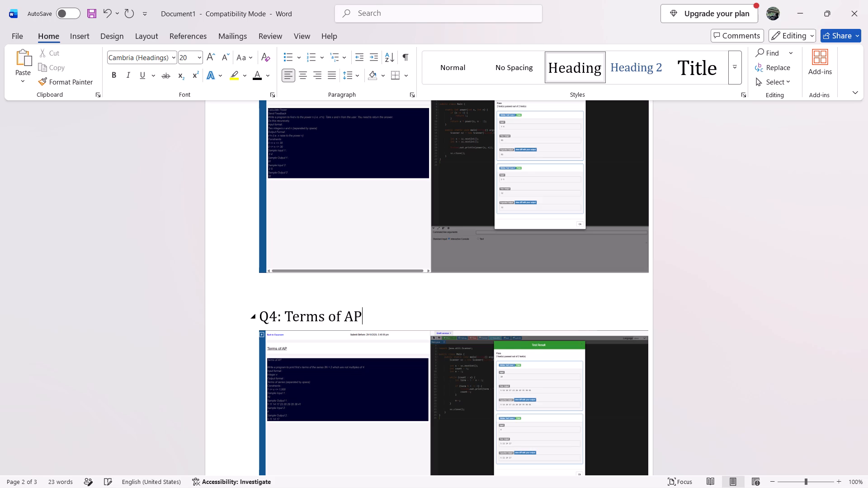
{"action": "key", "text": "space"}
Extend the Q5 heading to read "Q5: All substrings".
{"action": "scroll", "coordinate": [286, 319], "scroll_direction": "down", "scroll_amount": 10}
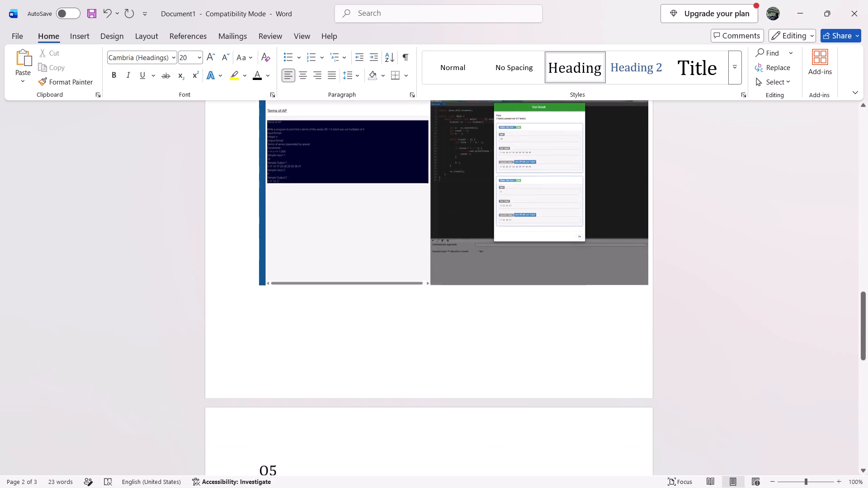
{"action": "scroll", "coordinate": [280, 285], "scroll_direction": "down", "scroll_amount": 4}
{"action": "left_click", "coordinate": [297, 340]}
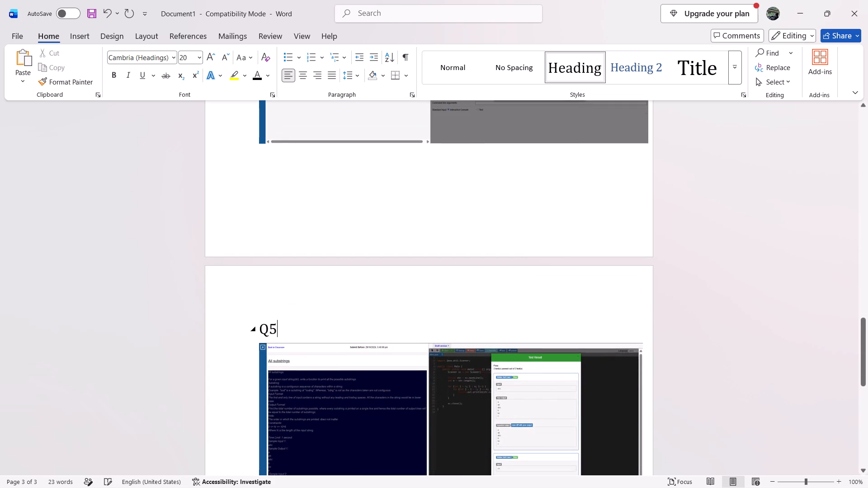
{"action": "type", "text": ":"}
{"action": "key", "text": "space"}
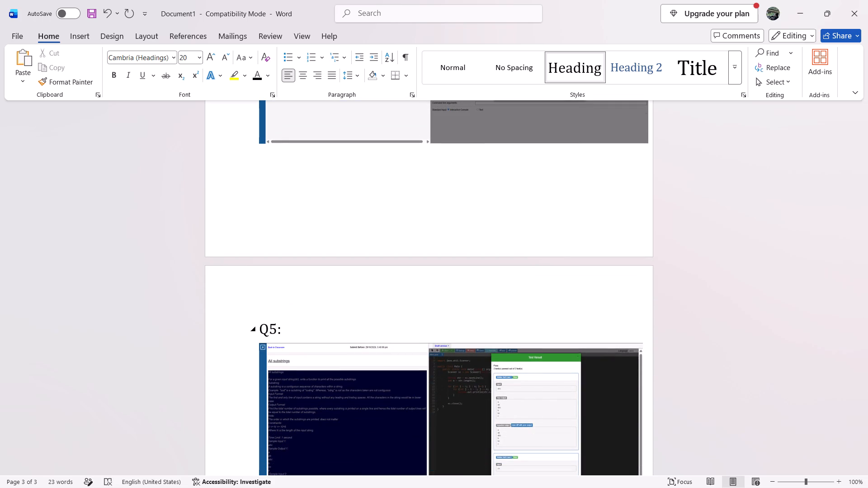
{"action": "type", "text": "All"}
{"action": "key", "text": "space"}
{"action": "type", "text": "sub"}
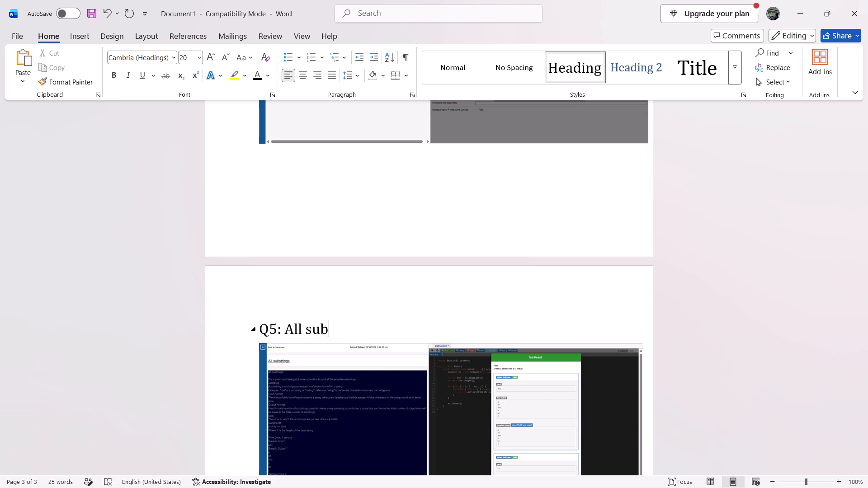
{"action": "type", "text": "string"}
{"action": "key", "text": "s"}
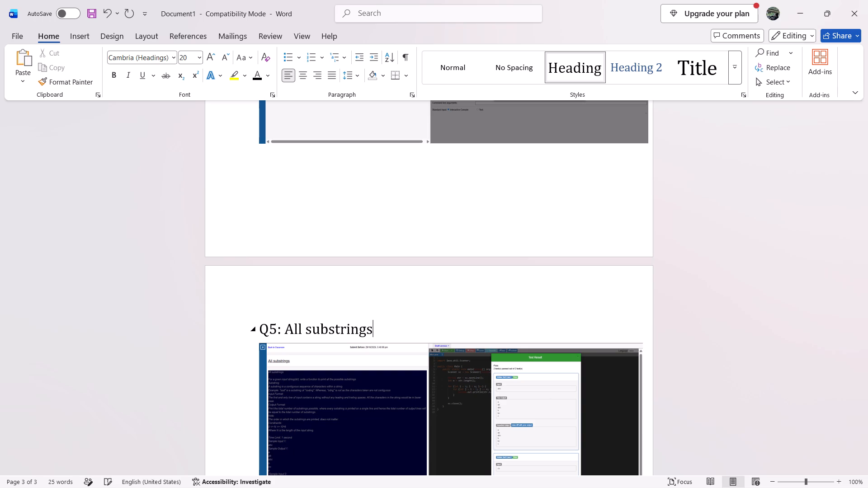
{"action": "key", "text": "space"}
Leave some blank space below the All substrings screenshot and add a "Q6:" line in the Heading style.
{"action": "scroll", "coordinate": [301, 336], "scroll_direction": "down", "scroll_amount": 4}
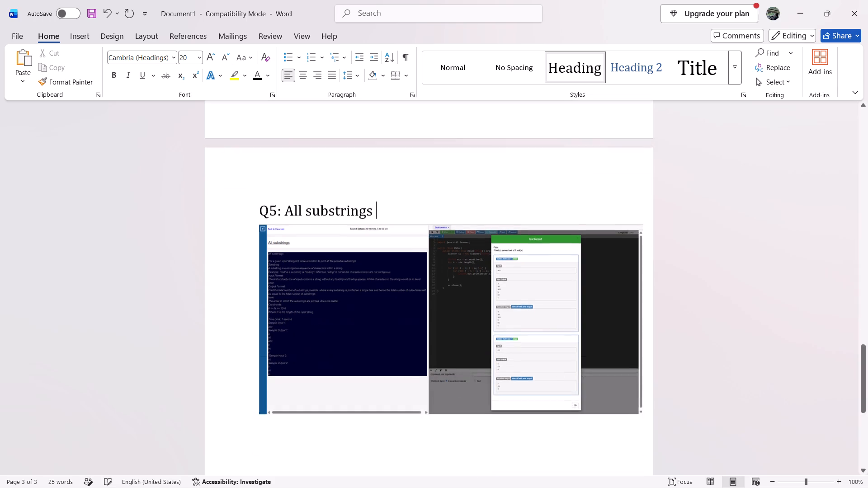
{"action": "scroll", "coordinate": [301, 336], "scroll_direction": "down", "scroll_amount": 9}
{"action": "left_click", "coordinate": [648, 178]}
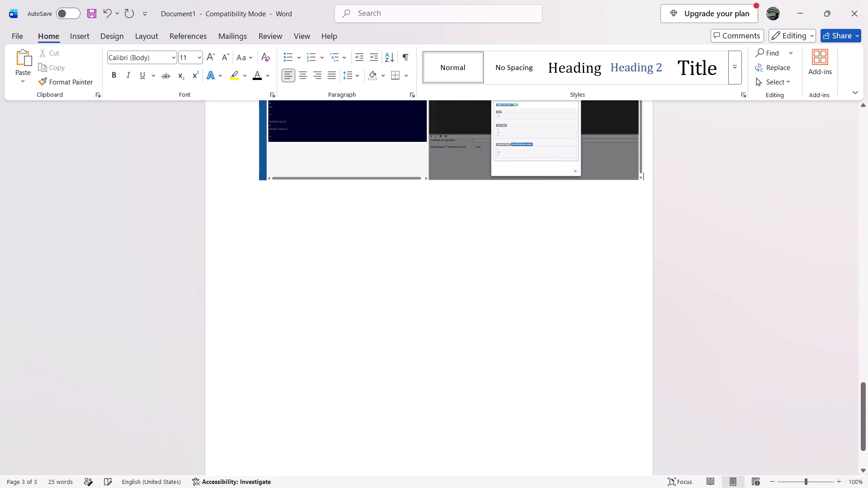
{"action": "key", "text": "space"}
{"action": "key", "text": "space"}
{"action": "left_click_drag", "start_coordinate": [269, 197], "coordinate": [263, 244]}
{"action": "left_click", "coordinate": [262, 270]}
{"action": "key", "text": "Return"}
{"action": "key", "text": "Return"}
{"action": "key", "text": "Return"}
{"action": "key", "text": "Return"}
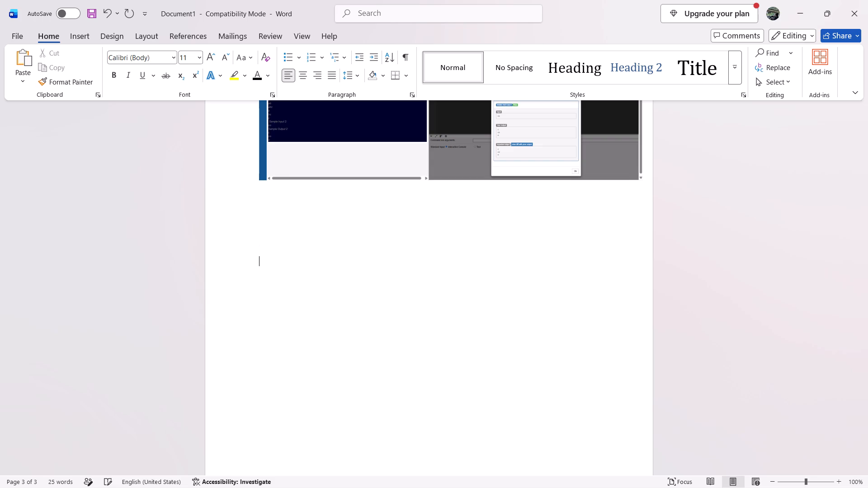
{"action": "key", "text": "BackSpace"}
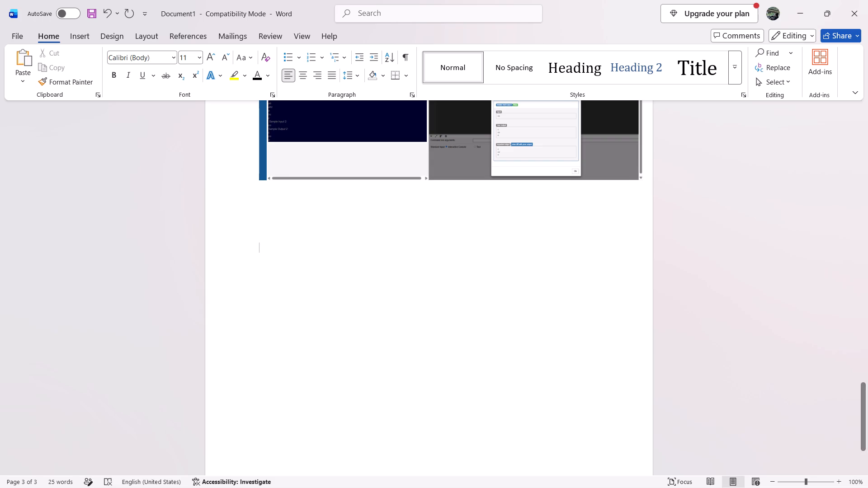
{"action": "key", "text": "BackSpace"}
{"action": "left_click", "coordinate": [573, 70]}
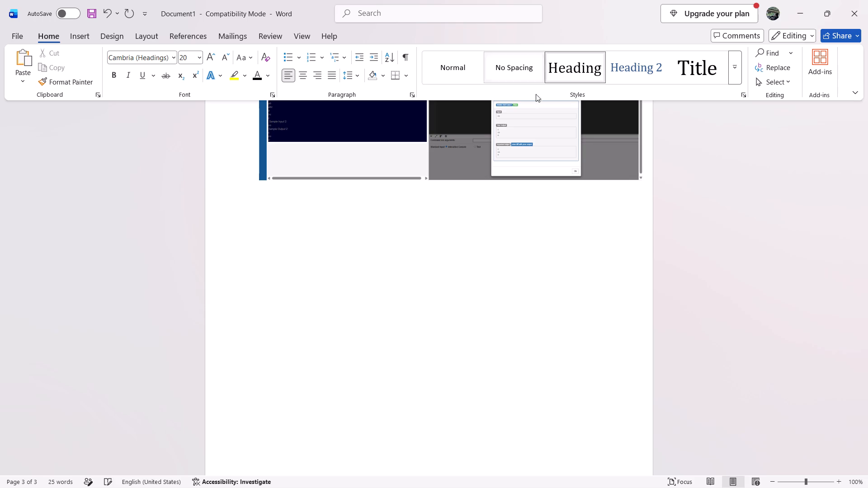
{"action": "type", "text": "Q@"}
{"action": "key", "text": "BackSpace"}
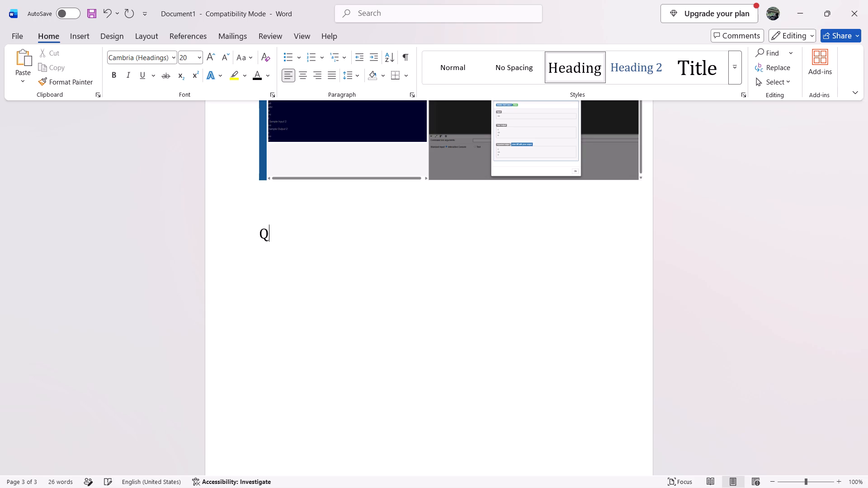
{"action": "key", "text": "2"}
{"action": "key", "text": "BackSpace"}
{"action": "key", "text": "6"}
{"action": "type", "text": ":"}
{"action": "key", "text": "space"}
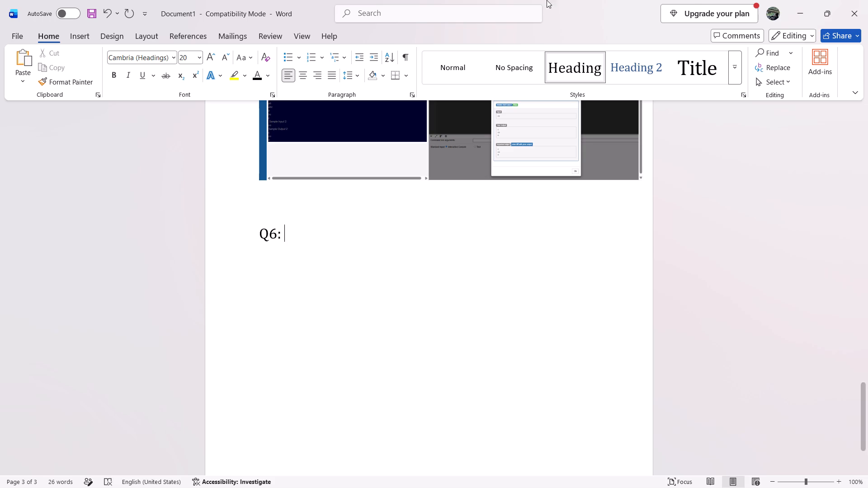
Switch to the browser, close the All substrings test result and submit that assignment.
{"action": "scroll", "coordinate": [387, 347], "scroll_direction": "up", "scroll_amount": 11}
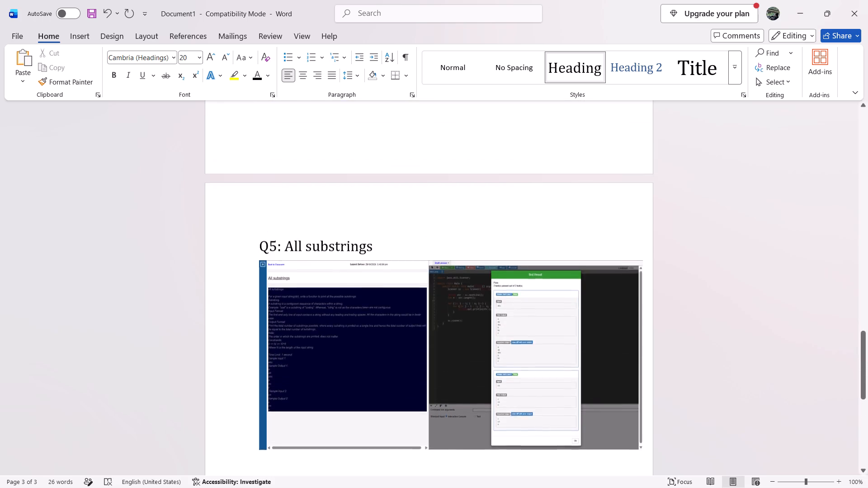
{"action": "scroll", "coordinate": [379, 334], "scroll_direction": "up", "scroll_amount": 2}
{"action": "scroll", "coordinate": [376, 307], "scroll_direction": "down", "scroll_amount": 5}
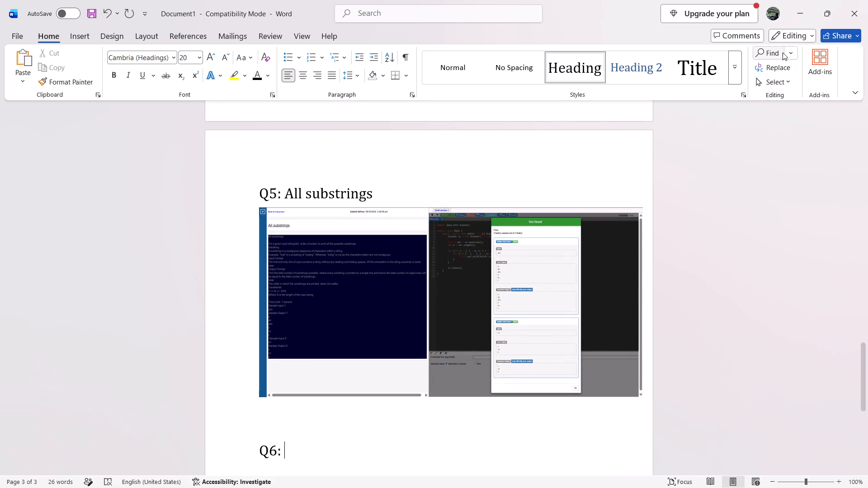
{"action": "left_click", "coordinate": [796, 14]}
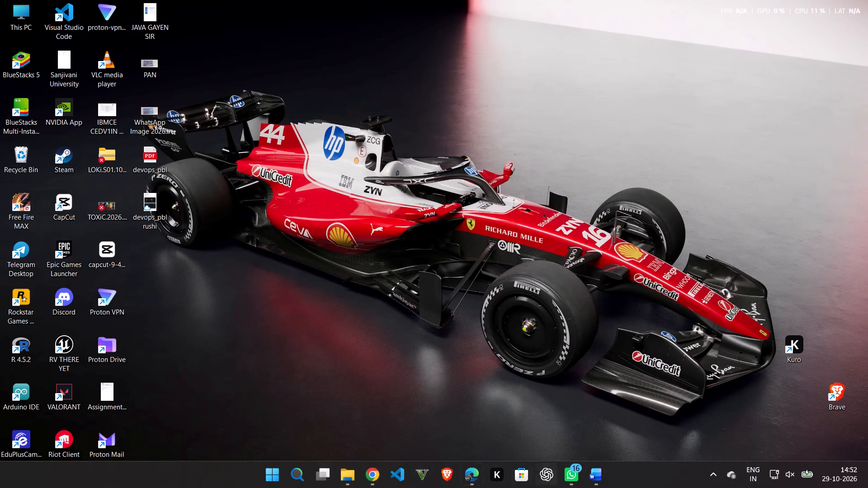
{"action": "left_click", "coordinate": [375, 474]}
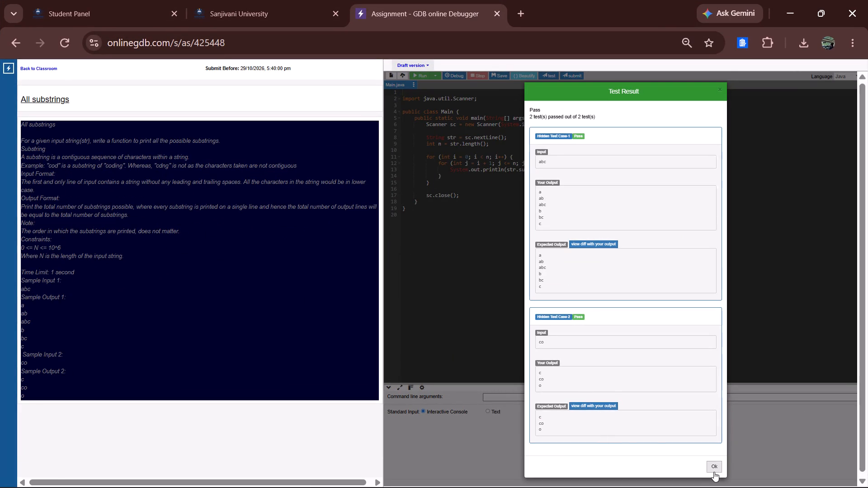
{"action": "left_click", "coordinate": [714, 472]}
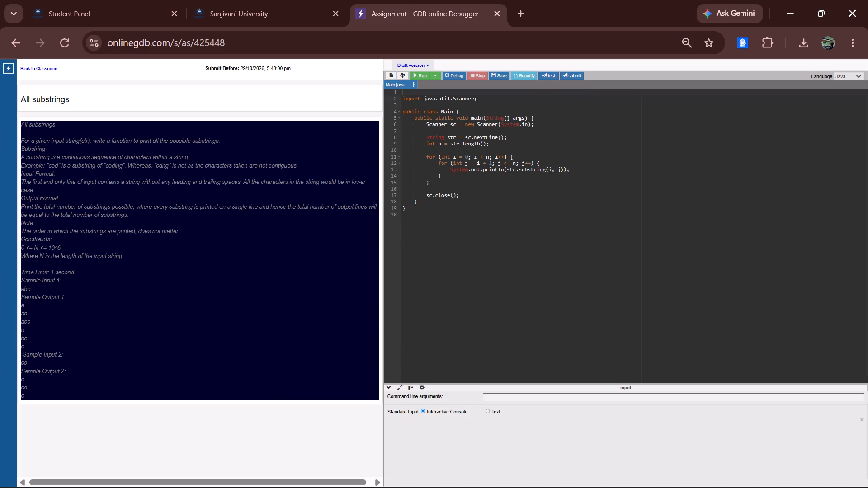
{"action": "left_click", "coordinate": [576, 73]}
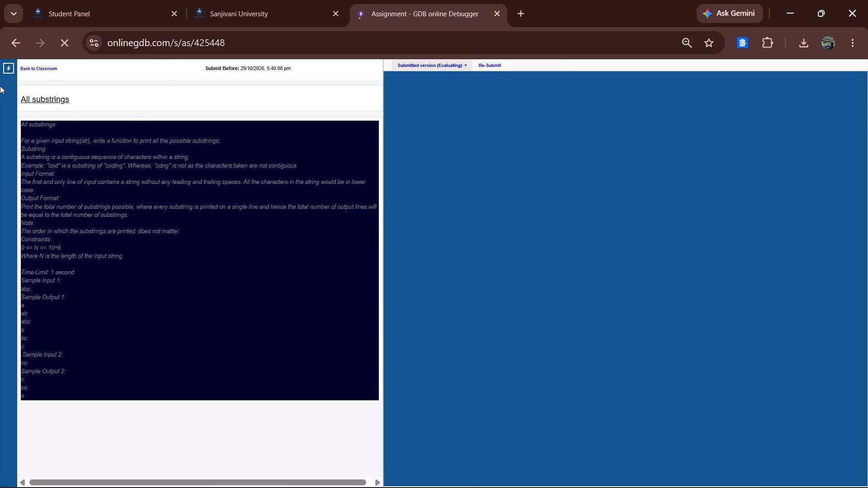
Return to the classroom list and open the Reverse String Wordwise assignment.
{"action": "left_click", "coordinate": [47, 71]}
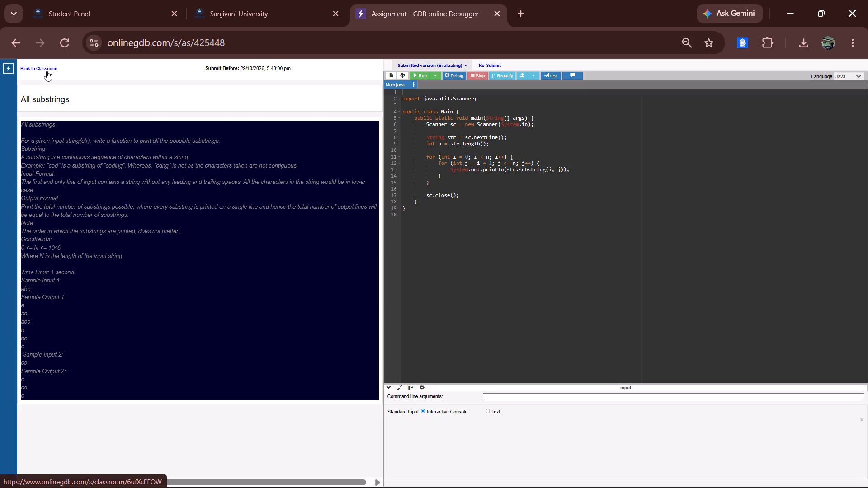
{"action": "left_click", "coordinate": [47, 68]}
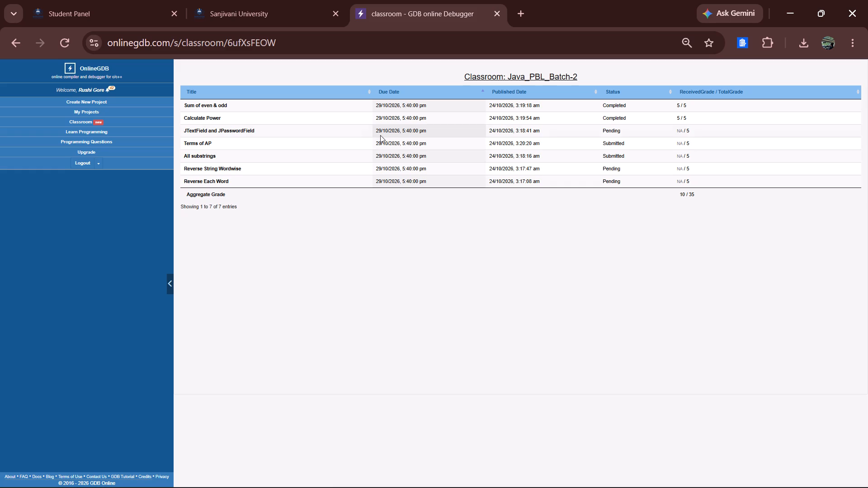
{"action": "left_click", "coordinate": [228, 169]}
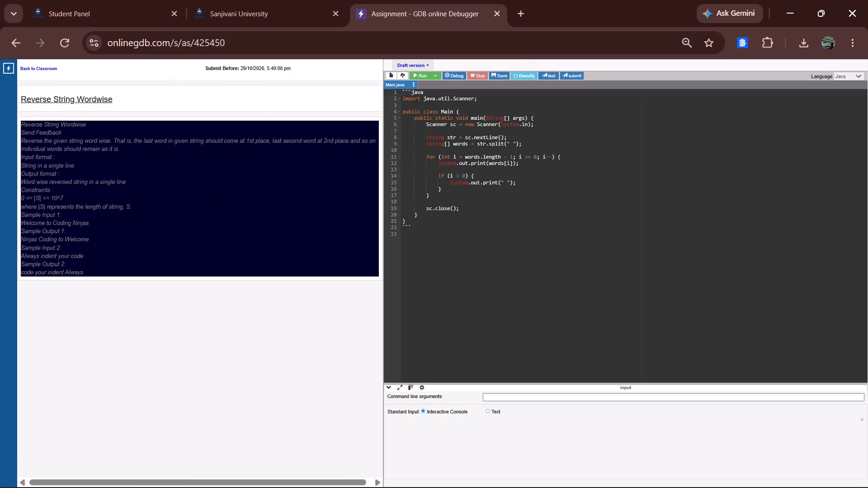
Remove the opening "```java" and closing "```" code-fence marks from the Reverse String Wordwise code.
{"action": "left_click_drag", "start_coordinate": [427, 92], "coordinate": [393, 92]}
{"action": "key", "text": "BackSpace"}
{"action": "scroll", "coordinate": [424, 235], "scroll_direction": "left", "scroll_amount": 1}
{"action": "left_click", "coordinate": [424, 235]}
{"action": "key", "text": "BackSpace"}
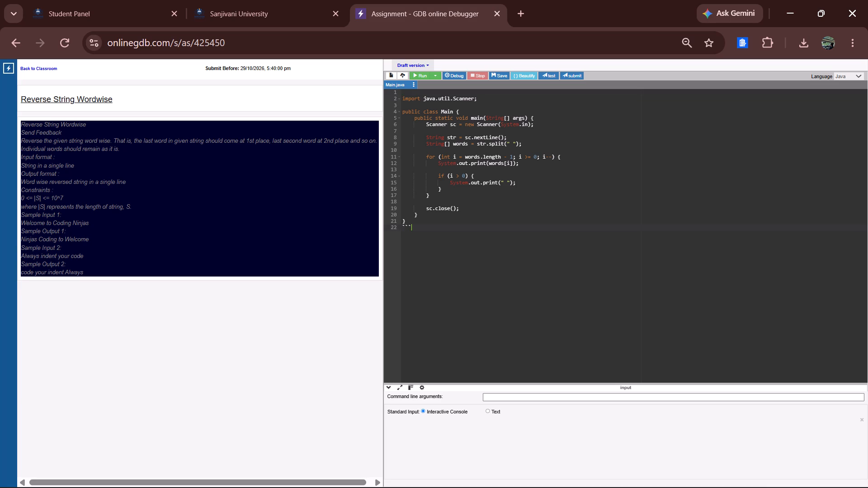
{"action": "key", "text": "BackSpace"}
{"action": "key", "text": "BackSpace"}
{"action": "key", "text": "BackSpace"}
Run the test cases on the Reverse String Wordwise code.
{"action": "left_click", "coordinate": [551, 75]}
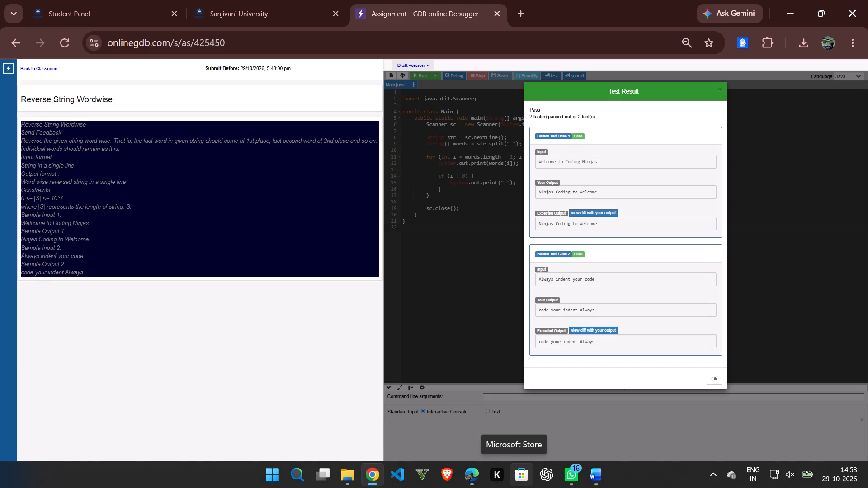
Switch to Word and review the question headings and screenshots from Q6 back to the Q1 section.
{"action": "left_click", "coordinate": [595, 474]}
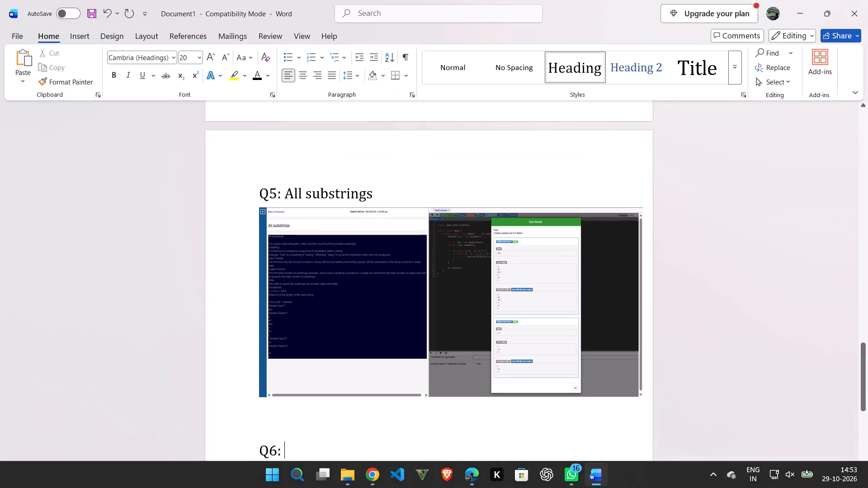
{"action": "scroll", "coordinate": [402, 272], "scroll_direction": "down", "scroll_amount": 3}
{"action": "scroll", "coordinate": [402, 272], "scroll_direction": "up", "scroll_amount": 20}
{"action": "scroll", "coordinate": [402, 272], "scroll_direction": "up", "scroll_amount": 4}
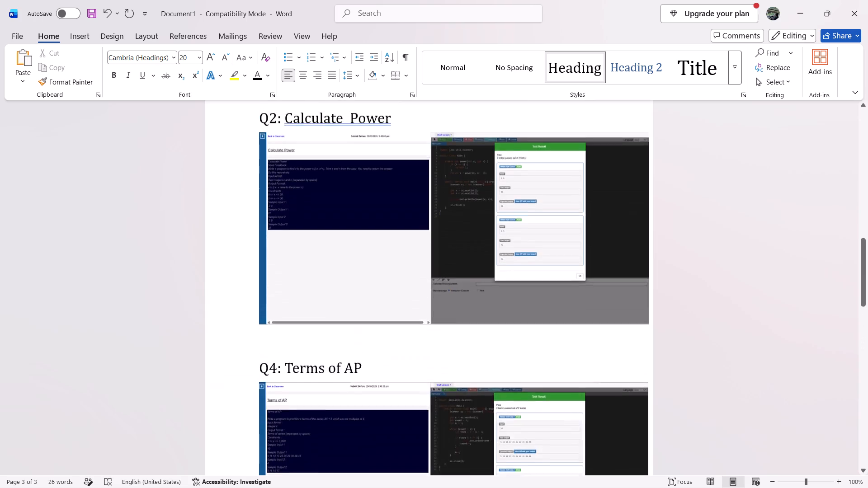
{"action": "scroll", "coordinate": [402, 272], "scroll_direction": "up", "scroll_amount": 4}
{"action": "scroll", "coordinate": [402, 272], "scroll_direction": "down", "scroll_amount": 4}
{"action": "scroll", "coordinate": [402, 272], "scroll_direction": "up", "scroll_amount": 5}
{"action": "scroll", "coordinate": [402, 272], "scroll_direction": "down", "scroll_amount": 7}
{"action": "scroll", "coordinate": [459, 200], "scroll_direction": "down", "scroll_amount": 2}
{"action": "scroll", "coordinate": [471, 221], "scroll_direction": "up", "scroll_amount": 4}
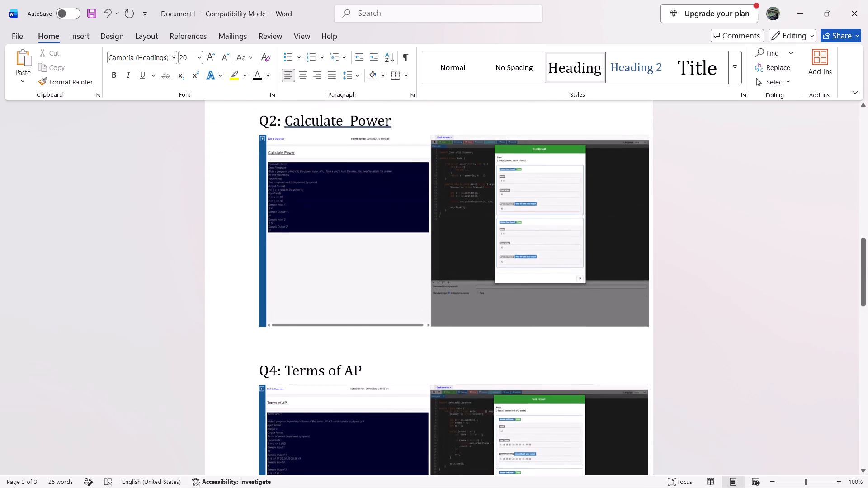
{"action": "scroll", "coordinate": [434, 235], "scroll_direction": "up", "scroll_amount": 2}
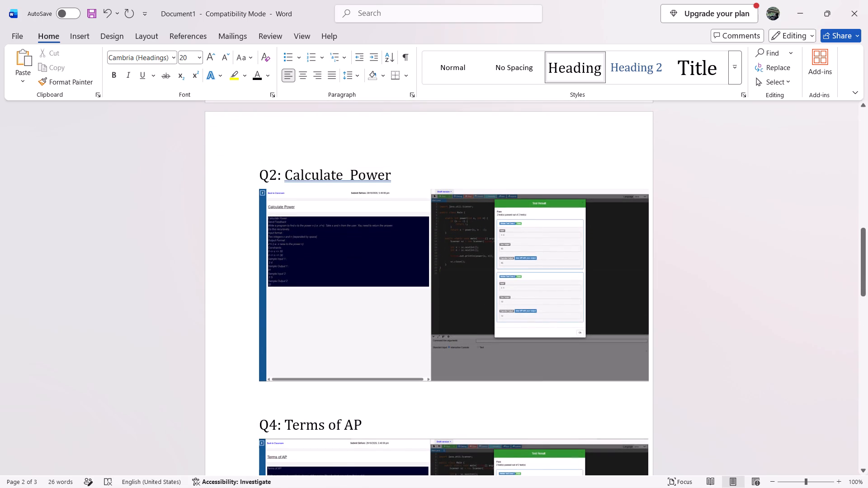
{"action": "scroll", "coordinate": [455, 270], "scroll_direction": "down", "scroll_amount": 1}
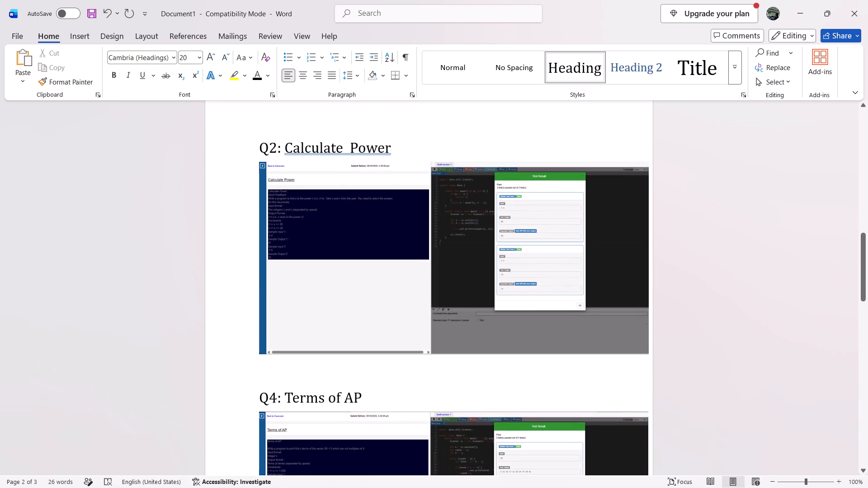
{"action": "scroll", "coordinate": [447, 269], "scroll_direction": "up", "scroll_amount": 20}
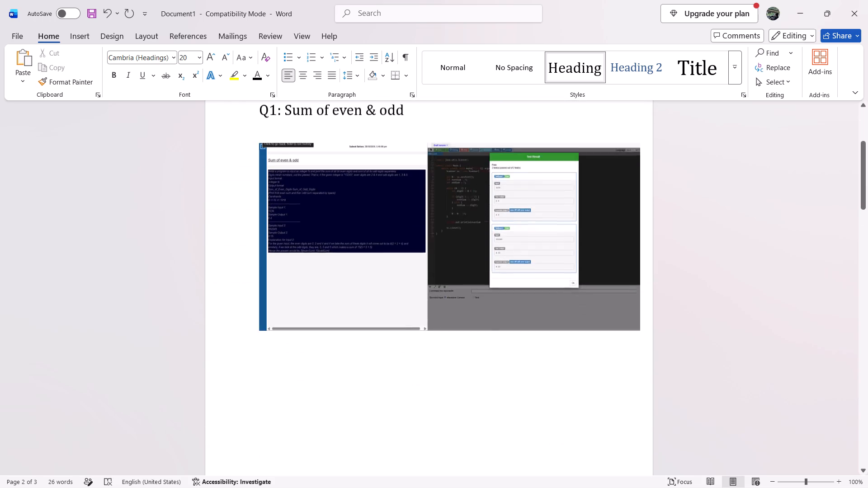
{"action": "scroll", "coordinate": [435, 267], "scroll_direction": "up", "scroll_amount": 9}
{"action": "scroll", "coordinate": [372, 240], "scroll_direction": "down", "scroll_amount": 3}
{"action": "scroll", "coordinate": [351, 245], "scroll_direction": "up", "scroll_amount": 1}
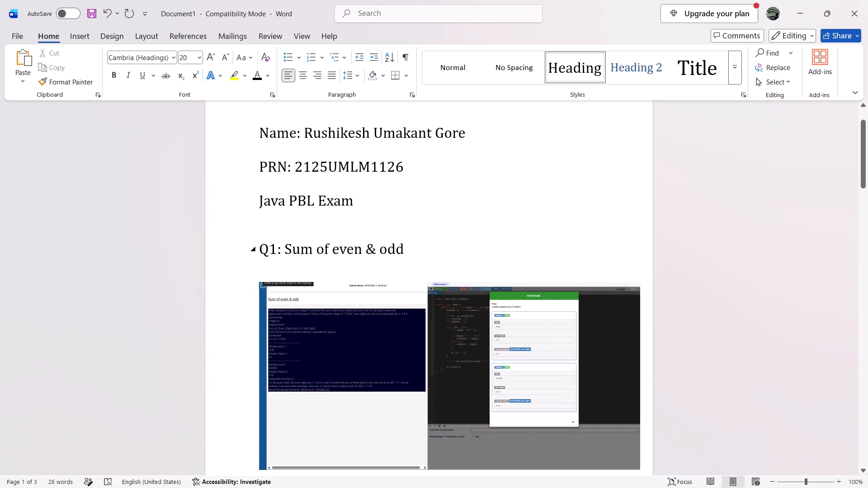
{"action": "left_click", "coordinate": [422, 256]}
{"action": "scroll", "coordinate": [414, 255], "scroll_direction": "down", "scroll_amount": 1}
{"action": "scroll", "coordinate": [414, 255], "scroll_direction": "up", "scroll_amount": 1}
Go back to the browser and open the Sum of even & odd assignment from the classroom list.
{"action": "left_click", "coordinate": [800, 6]}
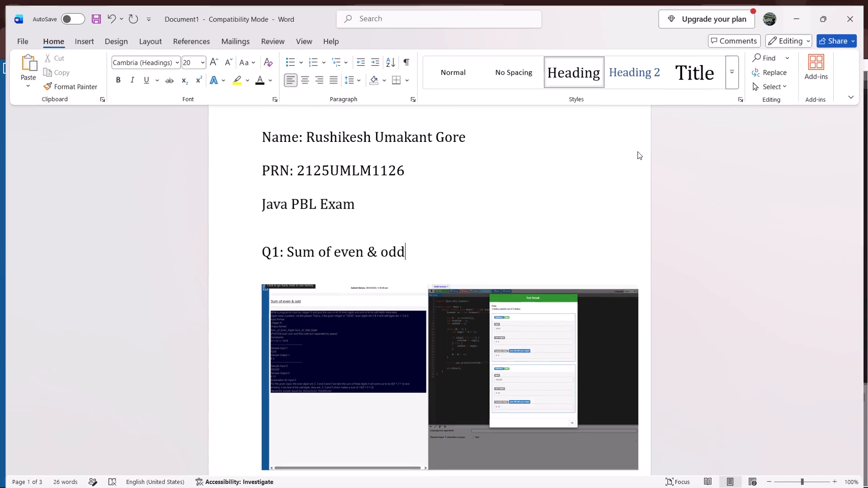
{"action": "left_click", "coordinate": [44, 62]}
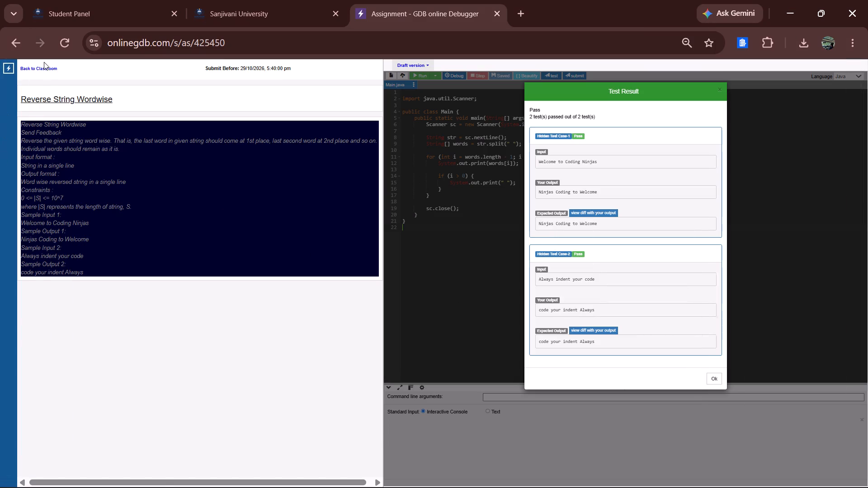
{"action": "left_click", "coordinate": [45, 70]}
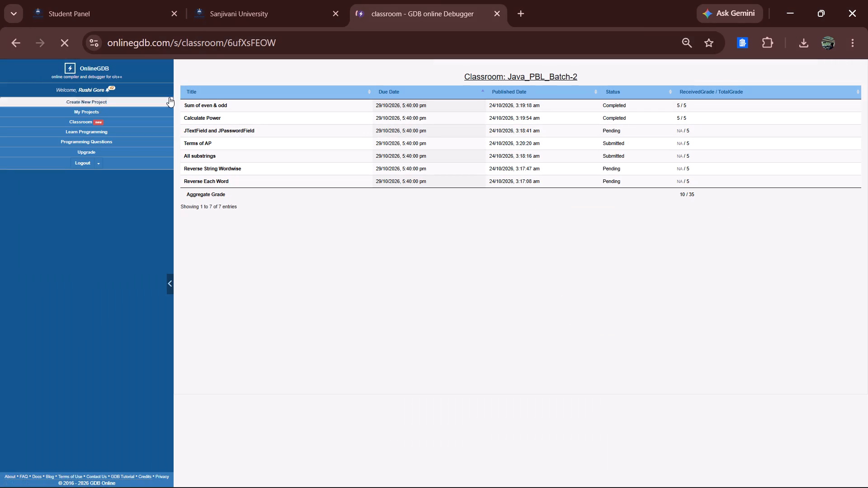
{"action": "left_click", "coordinate": [213, 106]}
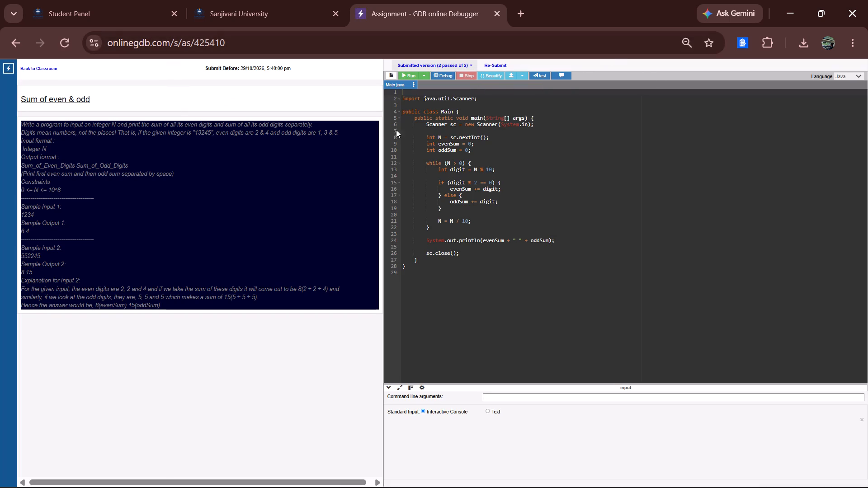
Switch to Word and examine the Q1: Sum of even & odd section with its screenshot.
{"action": "left_click", "coordinate": [797, 24]}
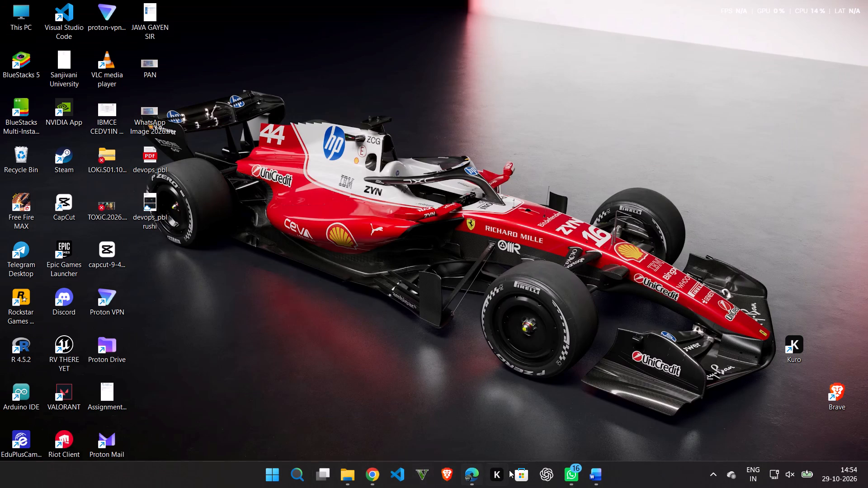
{"action": "left_click", "coordinate": [612, 470]}
{"action": "left_click", "coordinate": [602, 470]}
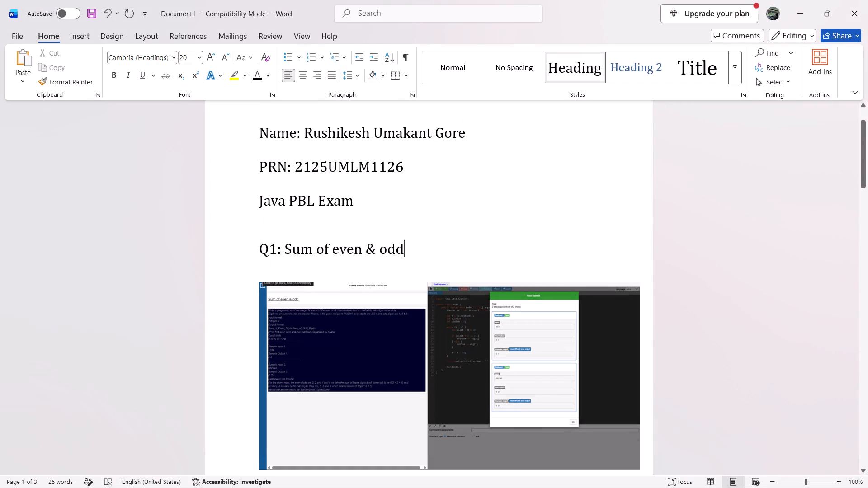
{"action": "scroll", "coordinate": [505, 356], "scroll_direction": "down", "scroll_amount": 2}
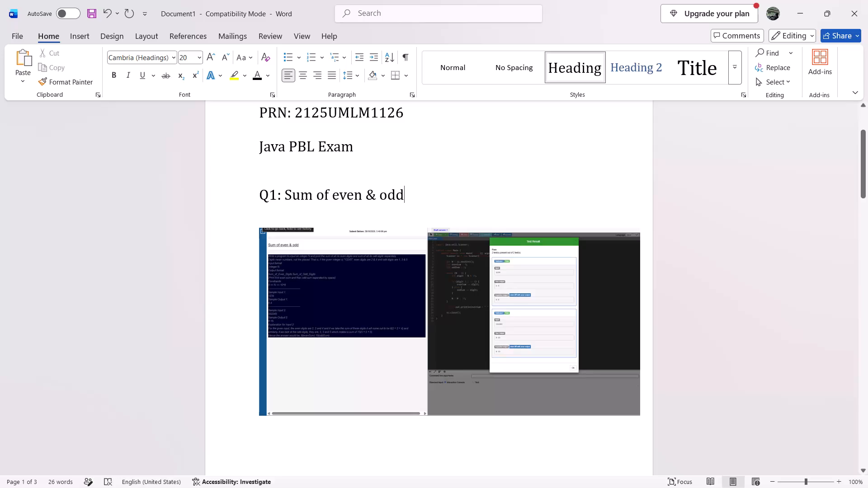
Return to the browser, run the test cases on the Sum of even & odd code and close the result.
{"action": "left_click", "coordinate": [372, 474]}
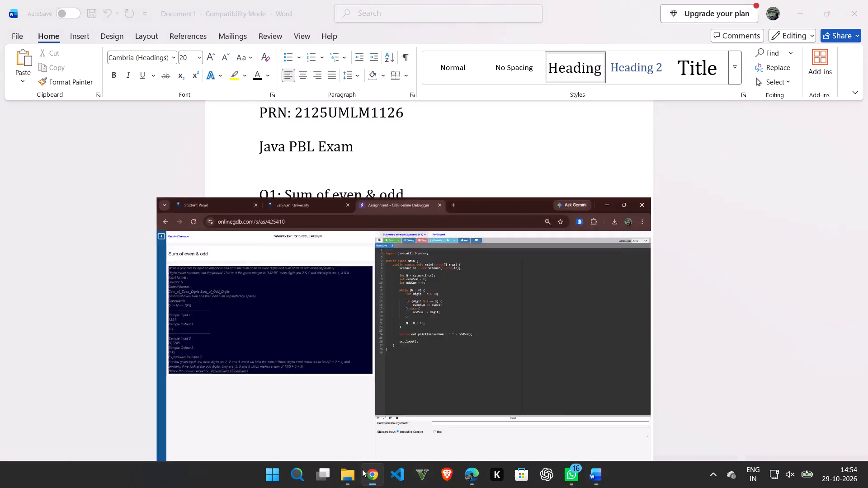
{"action": "left_click", "coordinate": [542, 75]}
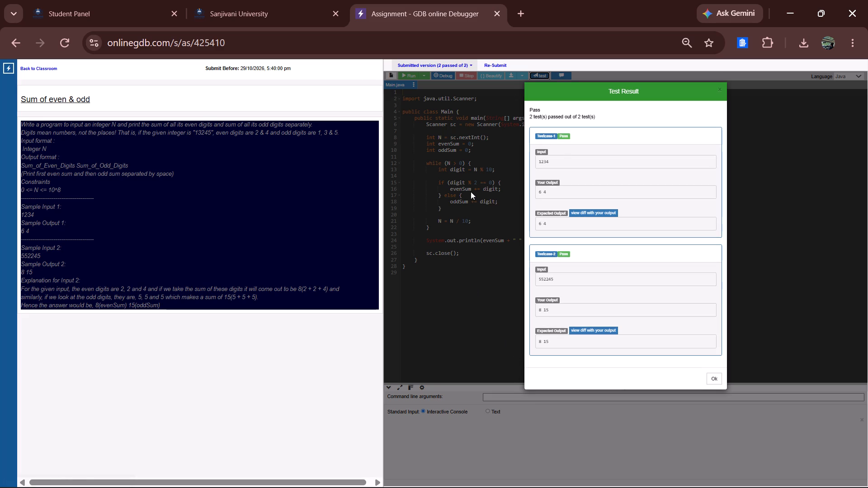
{"action": "left_click", "coordinate": [711, 375]}
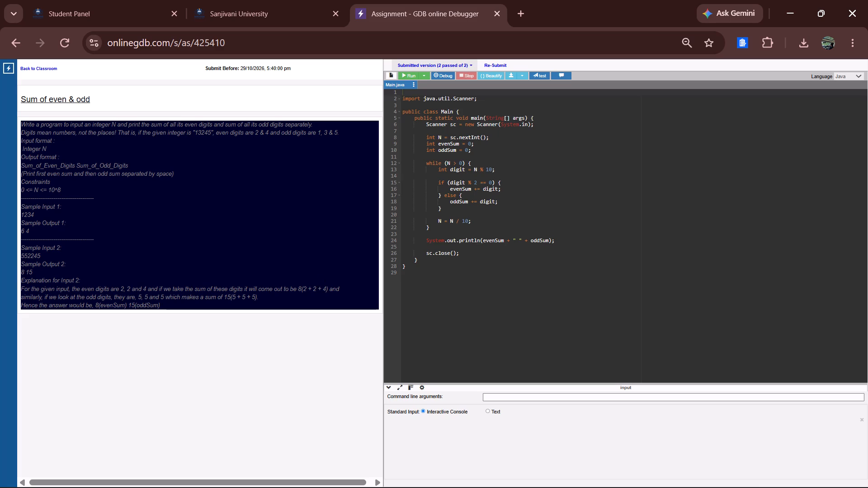
Go back to the classroom list and reopen the Sum of even & odd assignment.
{"action": "left_click", "coordinate": [38, 66]}
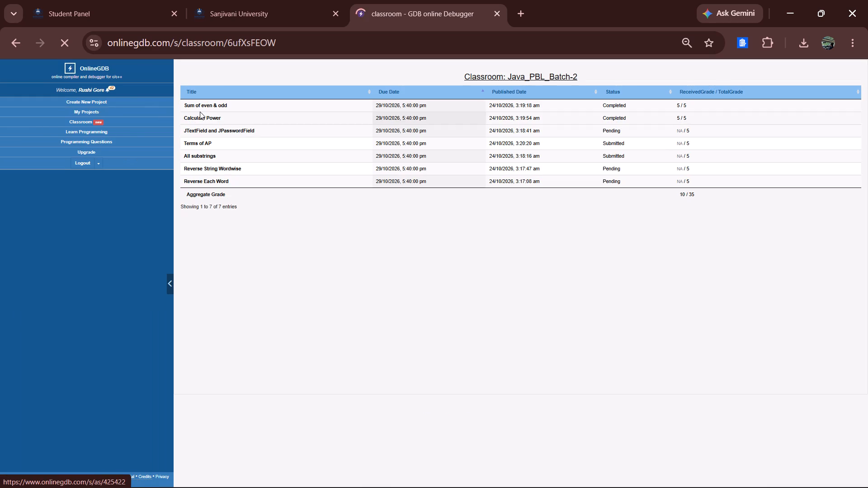
{"action": "left_click", "coordinate": [206, 107]}
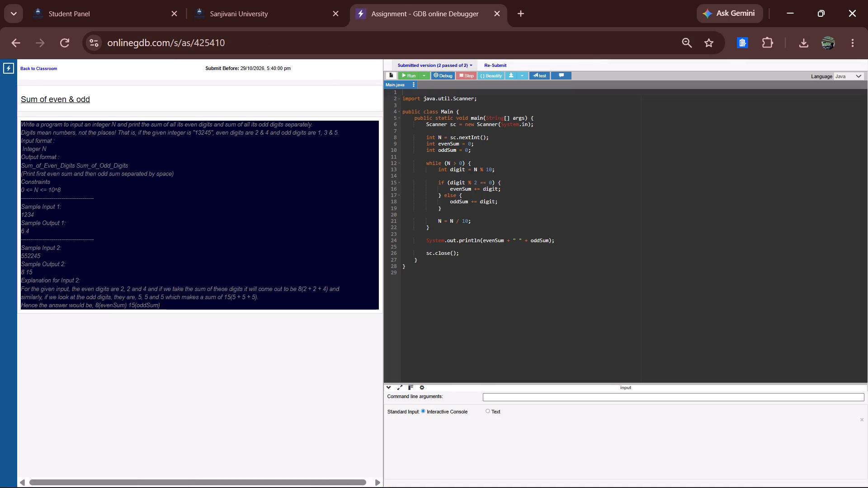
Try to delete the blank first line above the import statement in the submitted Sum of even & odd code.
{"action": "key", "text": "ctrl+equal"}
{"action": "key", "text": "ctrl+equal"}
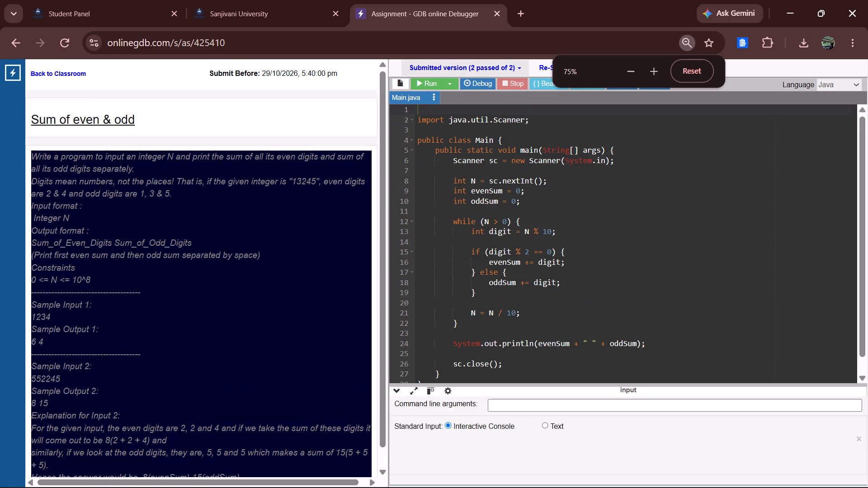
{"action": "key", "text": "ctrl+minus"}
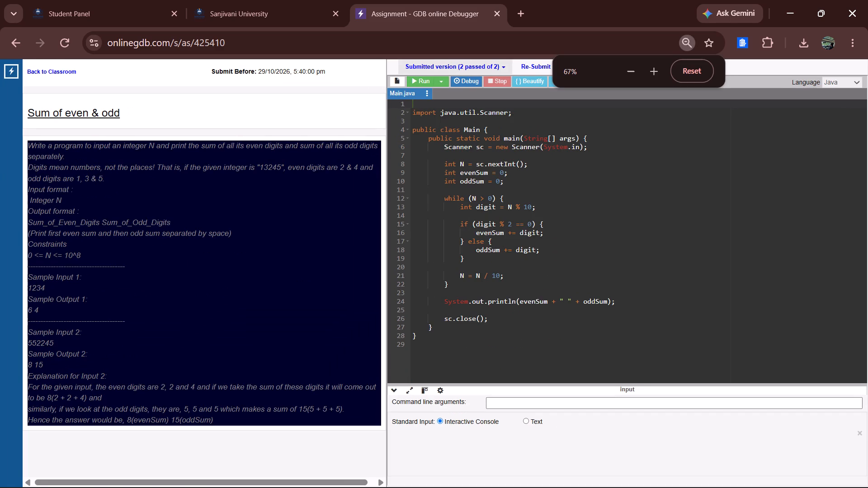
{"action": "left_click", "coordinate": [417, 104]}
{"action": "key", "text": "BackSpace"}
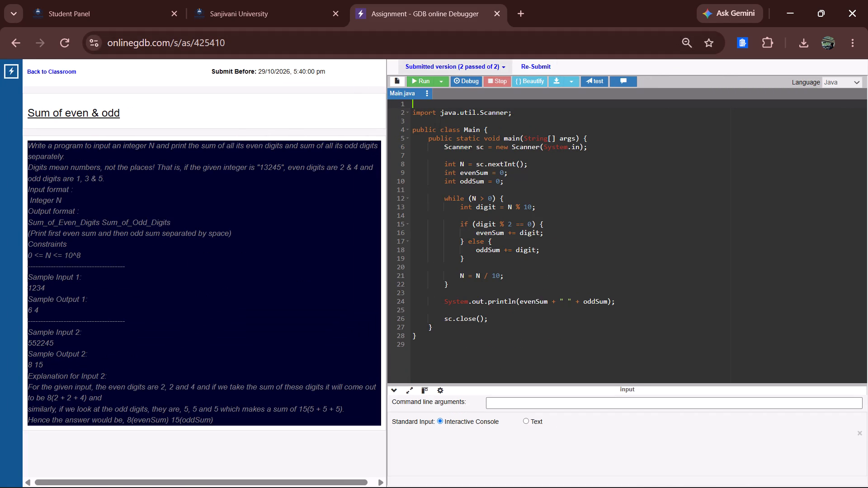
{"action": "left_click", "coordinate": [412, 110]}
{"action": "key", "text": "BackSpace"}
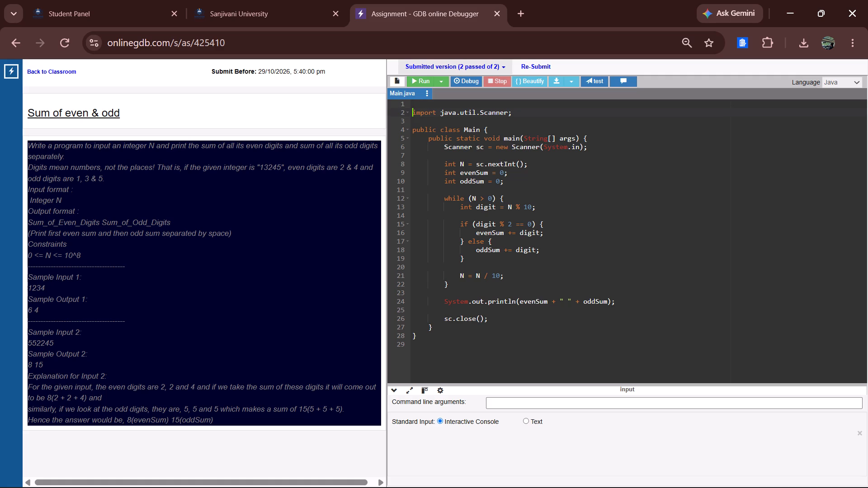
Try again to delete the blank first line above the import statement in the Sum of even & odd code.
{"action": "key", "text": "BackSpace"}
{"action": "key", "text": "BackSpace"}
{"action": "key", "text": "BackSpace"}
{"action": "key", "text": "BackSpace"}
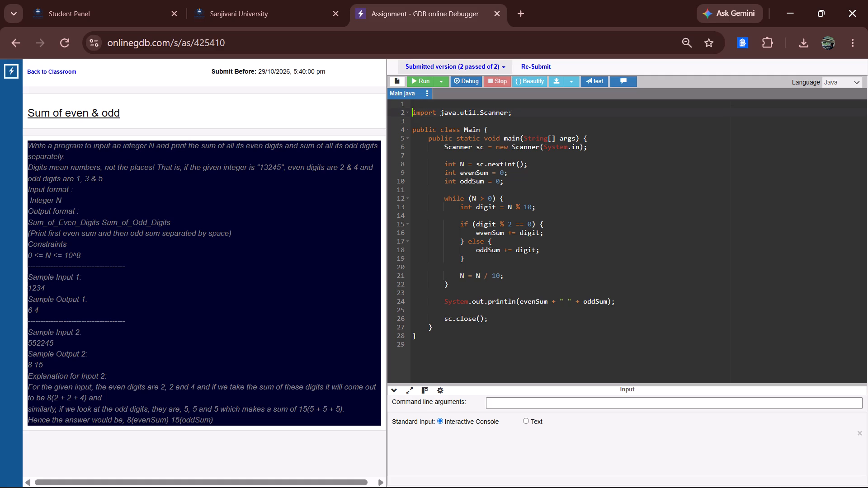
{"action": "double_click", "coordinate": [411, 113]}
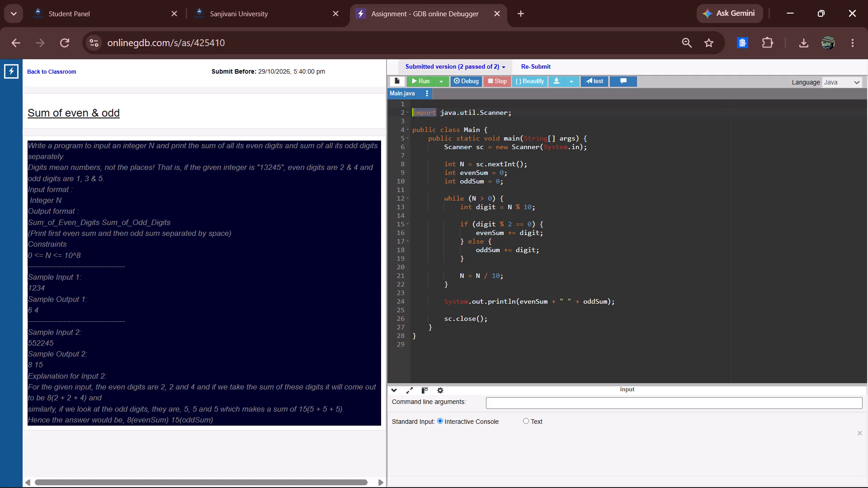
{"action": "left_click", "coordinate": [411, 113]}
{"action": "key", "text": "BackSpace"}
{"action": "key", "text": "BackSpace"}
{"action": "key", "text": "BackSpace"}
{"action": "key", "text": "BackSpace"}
Run the test cases on the Sum of even & odd code and close the test result.
{"action": "left_click", "coordinate": [596, 83]}
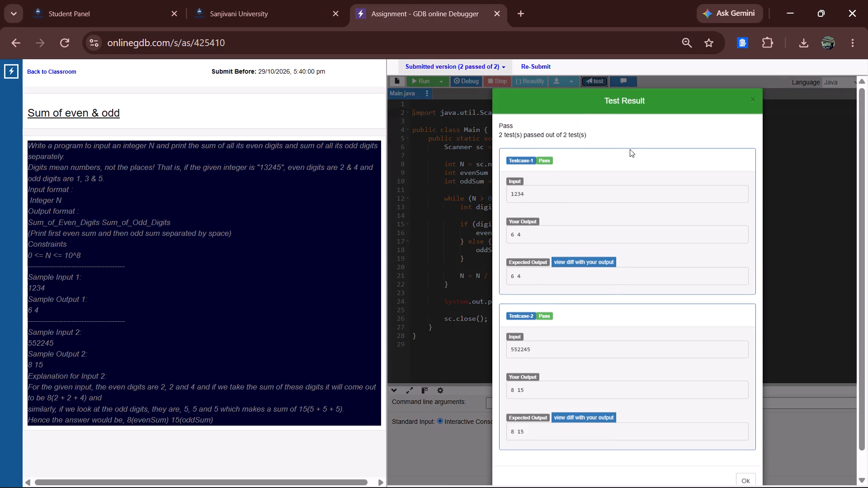
{"action": "scroll", "coordinate": [633, 149], "scroll_direction": "down", "scroll_amount": 5}
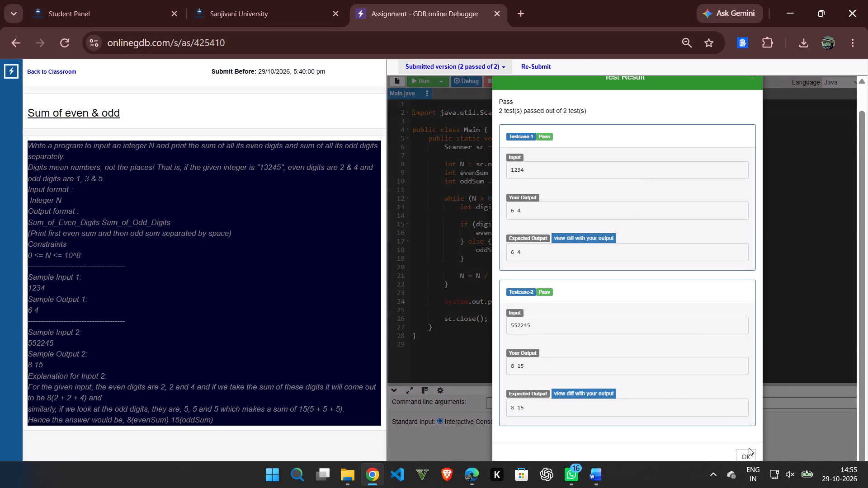
{"action": "left_click", "coordinate": [749, 450]}
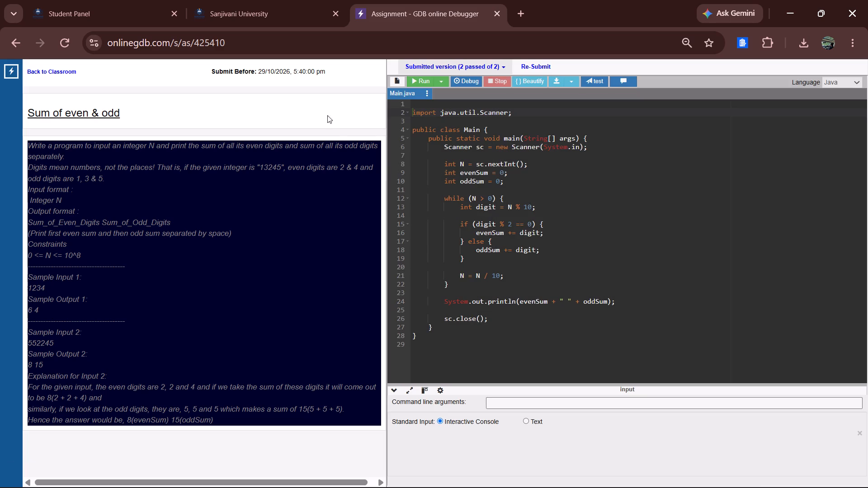
Capture a screenshot of the code editor area showing the full Sum of even & odd program.
{"action": "key", "text": "Print"}
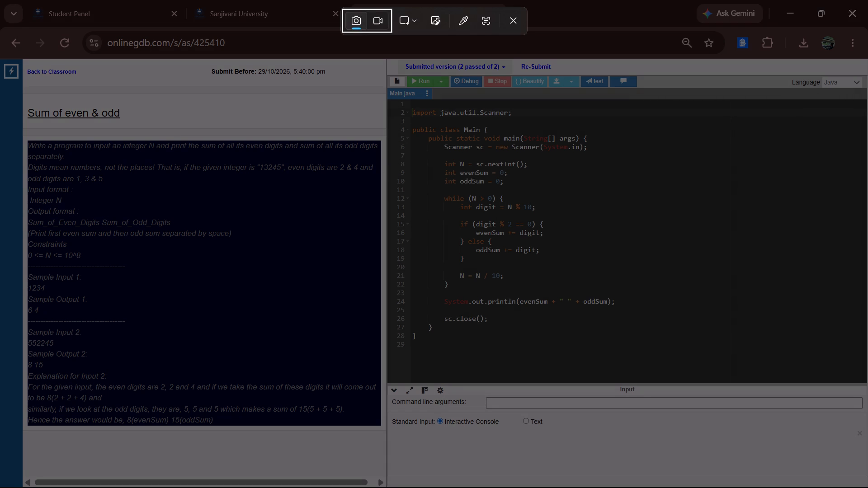
{"action": "left_click_drag", "start_coordinate": [384, 73], "coordinate": [518, 111]}
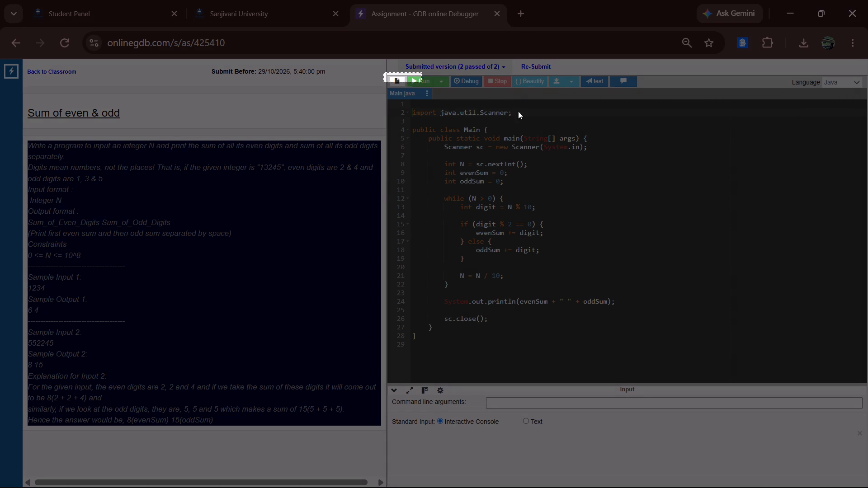
{"action": "left_click_drag", "start_coordinate": [518, 111], "coordinate": [856, 389]}
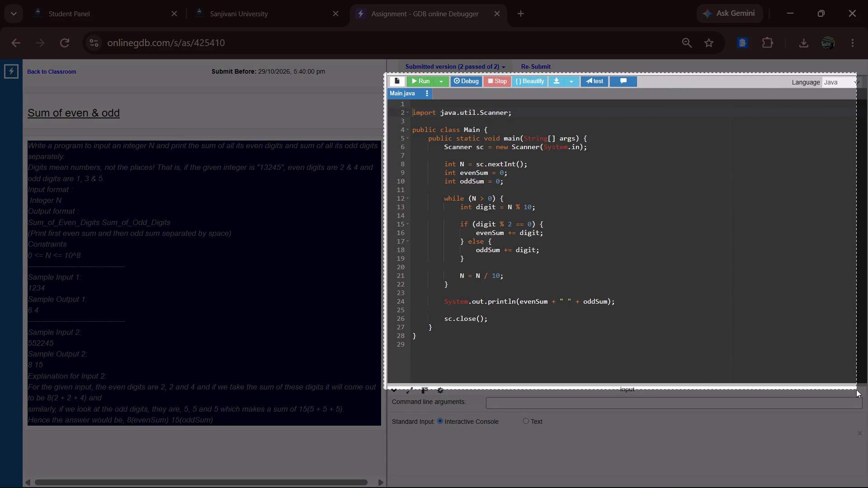
{"action": "left_click_drag", "start_coordinate": [856, 389], "coordinate": [867, 385]}
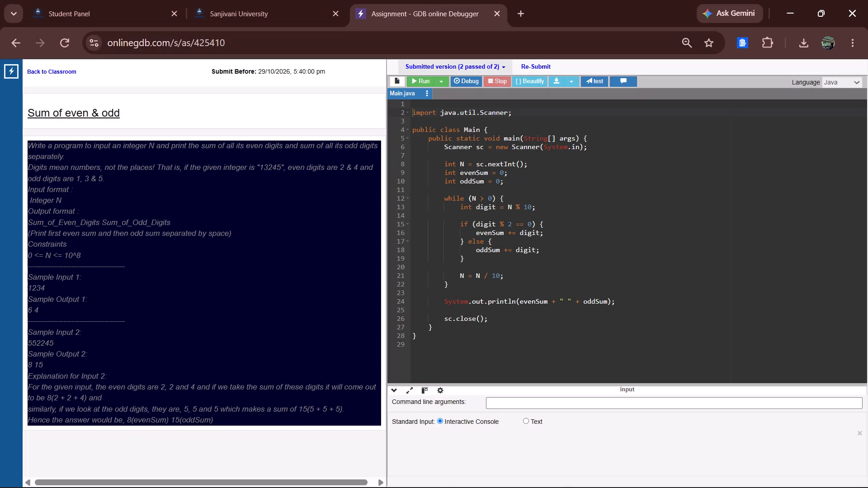
Switch to Word and replace the picture under the Q1: Sum of even & odd heading with the captured code screenshot.
{"action": "left_click", "coordinate": [595, 468]}
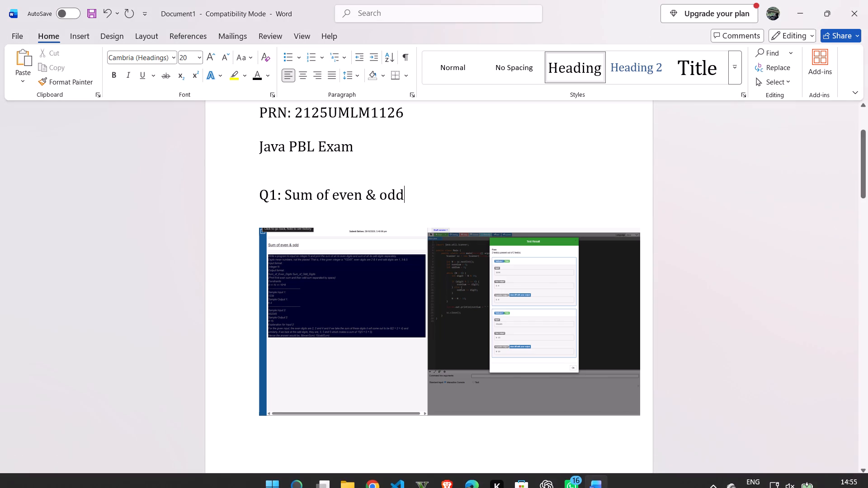
{"action": "left_click", "coordinate": [315, 246]}
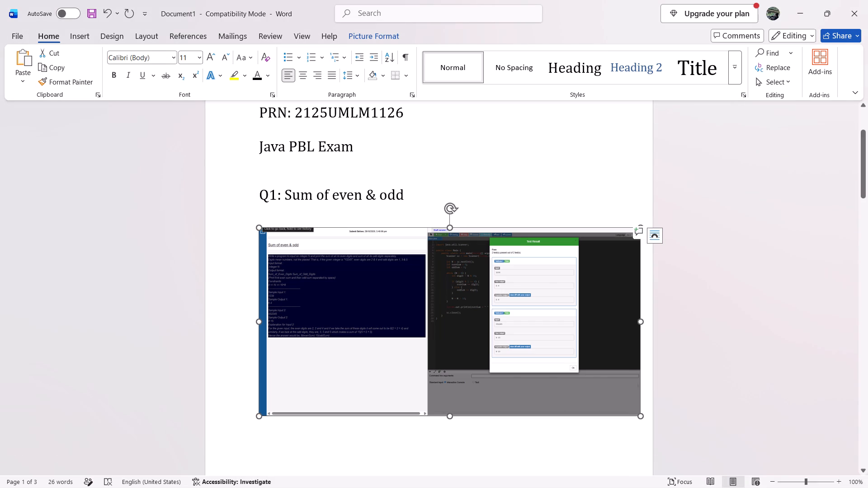
{"action": "key", "text": "Delete"}
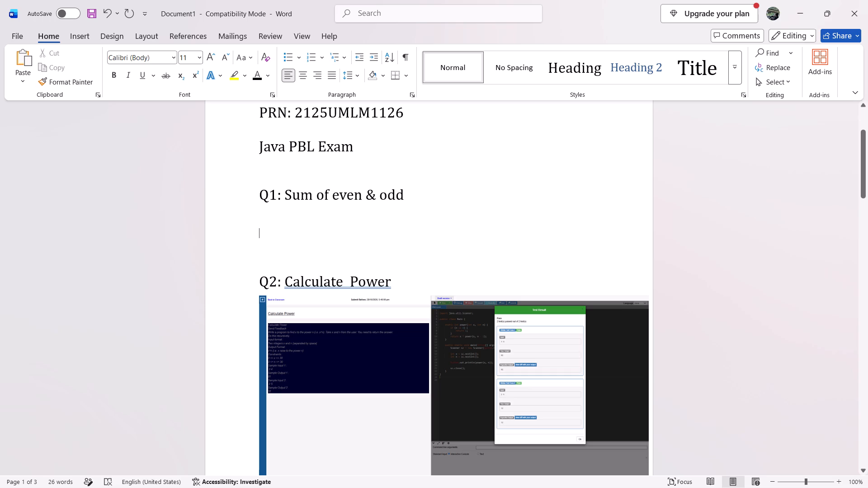
{"action": "key", "text": "ctrl+v"}
Enlarge the Q1 code screenshot proportionally until it nearly reaches the page's right edge, and deselect it.
{"action": "scroll", "coordinate": [364, 228], "scroll_direction": "down", "scroll_amount": 2}
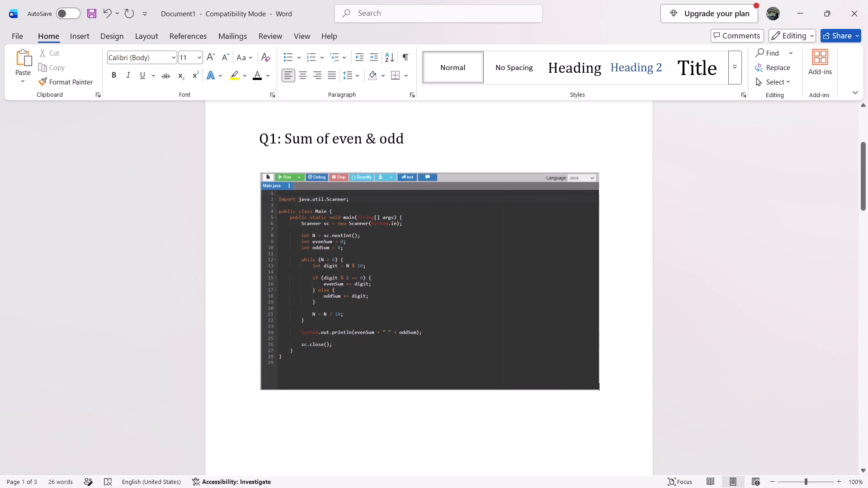
{"action": "scroll", "coordinate": [364, 228], "scroll_direction": "down", "scroll_amount": 4}
{"action": "left_click", "coordinate": [620, 277]}
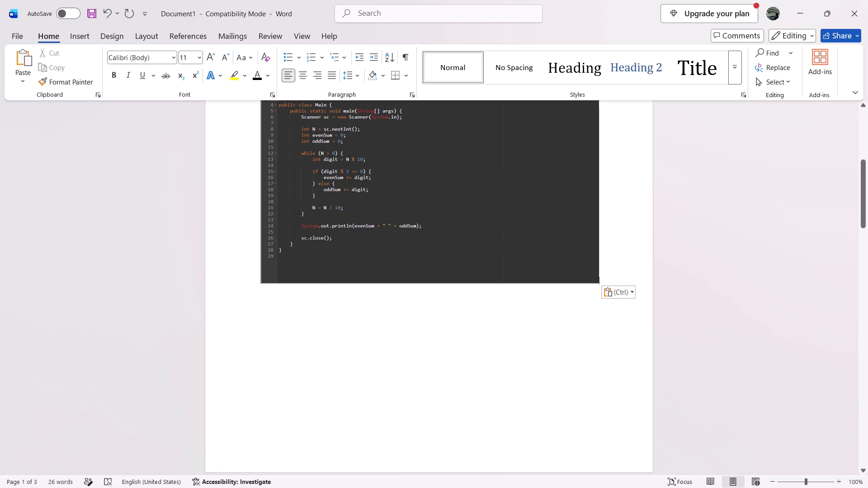
{"action": "left_click", "coordinate": [547, 258]}
{"action": "left_click_drag", "start_coordinate": [599, 283], "coordinate": [601, 286]}
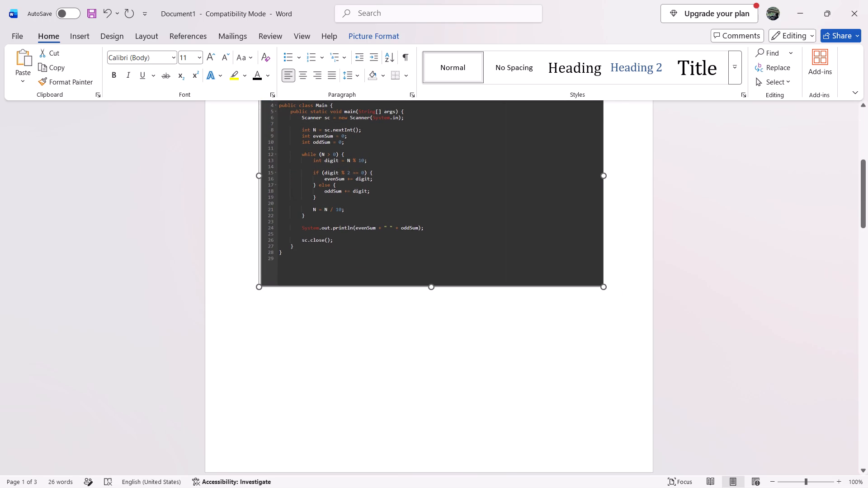
{"action": "left_click_drag", "start_coordinate": [601, 286], "coordinate": [628, 312]}
{"action": "left_click", "coordinate": [418, 368]}
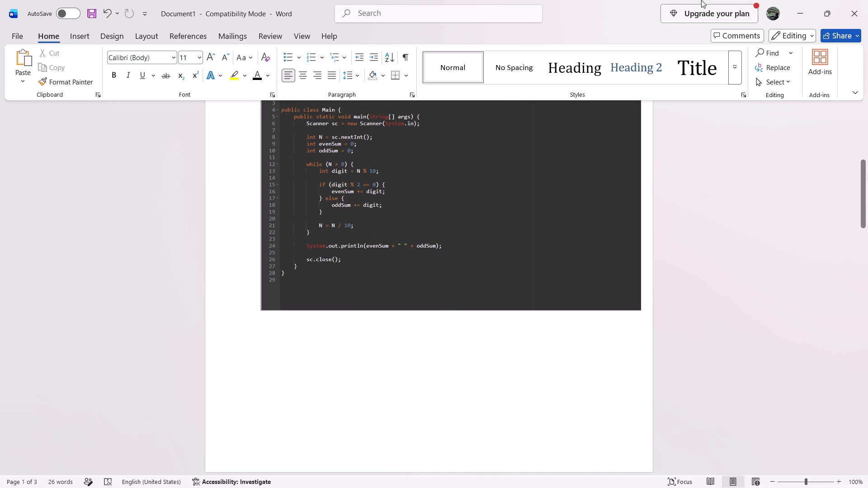
Return to the browser and run the test cases on the Sum of even & odd code.
{"action": "left_click", "coordinate": [800, 8]}
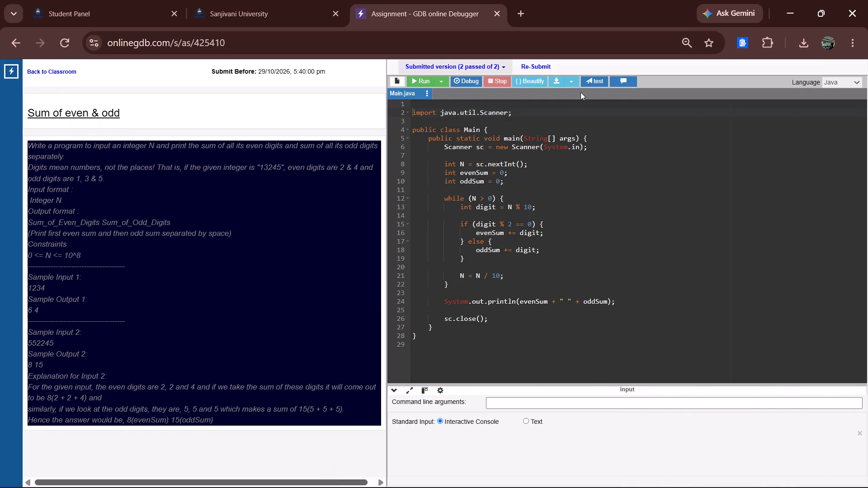
{"action": "left_click", "coordinate": [589, 74]}
{"action": "left_click", "coordinate": [590, 78]}
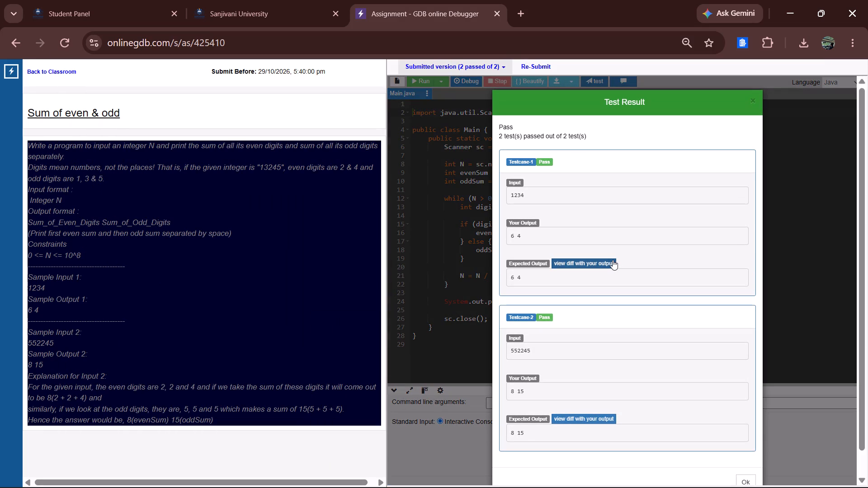
Capture a screenshot of only the Test Result dialog, including both Sum of even & odd test cases.
{"action": "key", "text": "ctrl+minus"}
{"action": "key", "text": "ctrl+equal"}
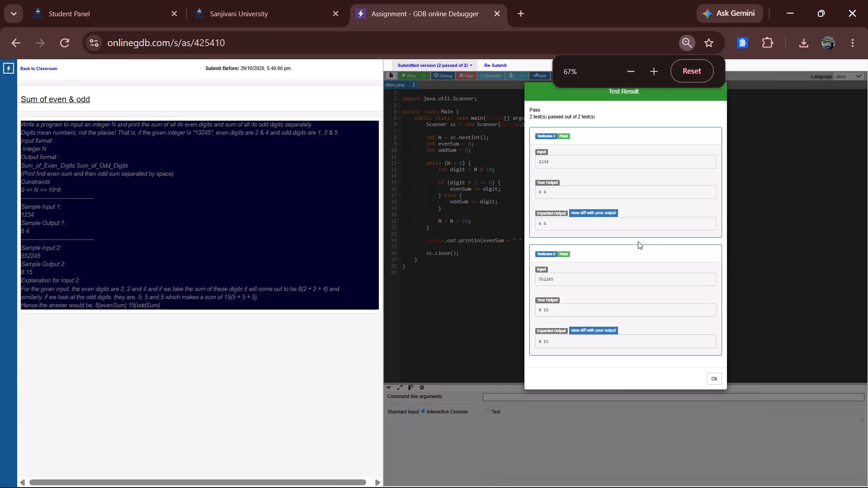
{"action": "scroll", "coordinate": [639, 246], "scroll_direction": "down", "scroll_amount": 1}
{"action": "scroll", "coordinate": [639, 249], "scroll_direction": "up", "scroll_amount": 1}
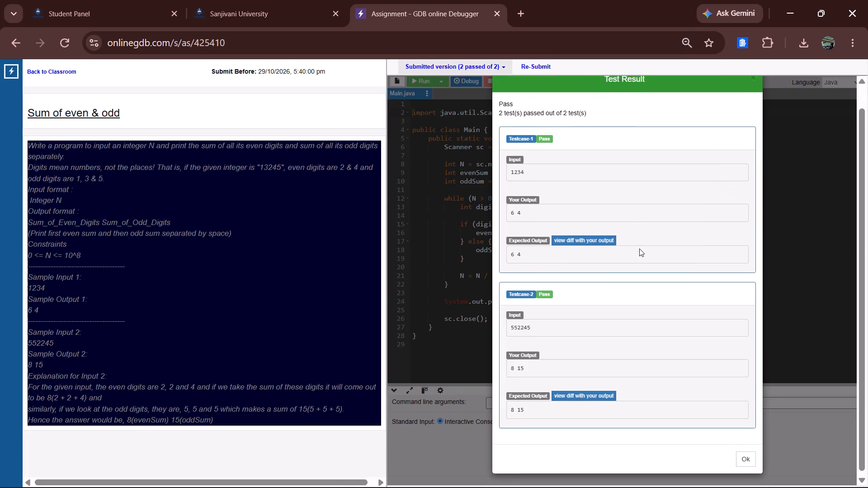
{"action": "scroll", "coordinate": [639, 249], "scroll_direction": "down", "scroll_amount": 1}
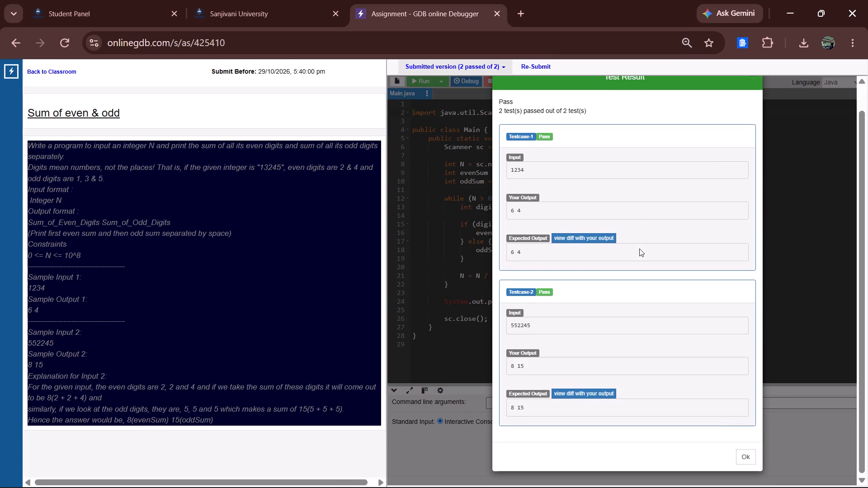
{"action": "scroll", "coordinate": [639, 249], "scroll_direction": "up", "scroll_amount": 1}
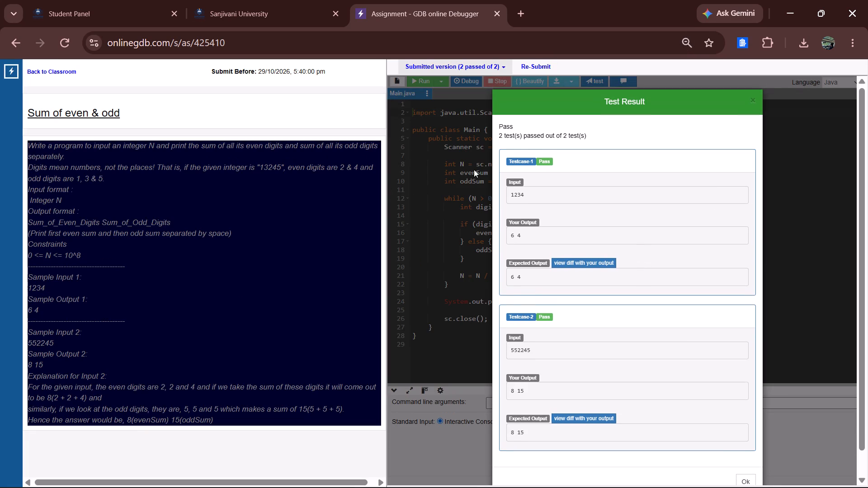
{"action": "key", "text": "Print"}
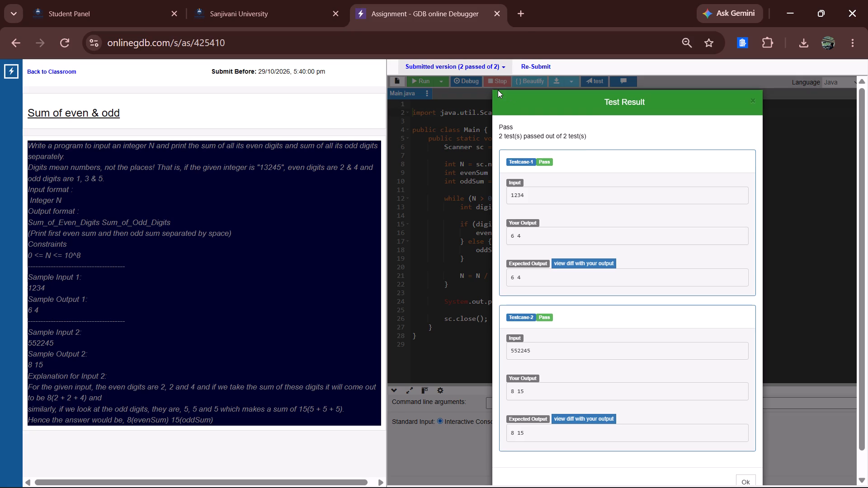
{"action": "left_click_drag", "start_coordinate": [492, 90], "coordinate": [752, 487]}
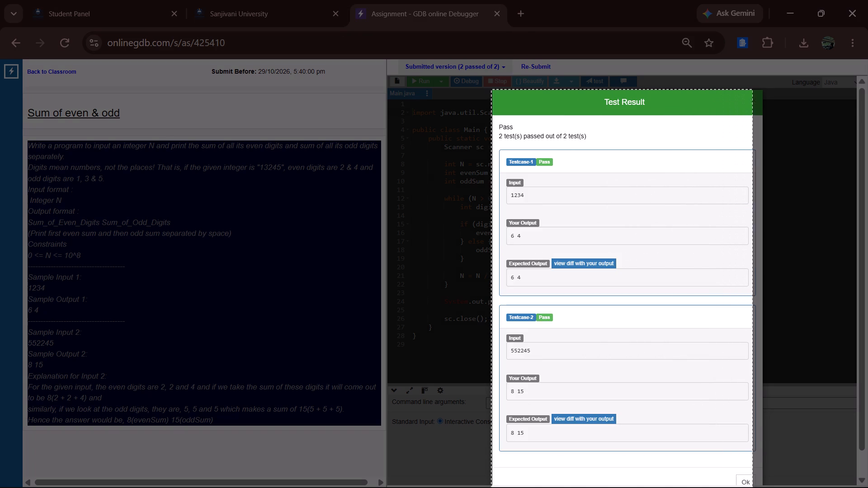
{"action": "left_click_drag", "start_coordinate": [752, 487], "coordinate": [763, 487]}
Switch to Word and paste the Test Result screenshot after the Q1 code picture.
{"action": "left_click", "coordinate": [600, 470]}
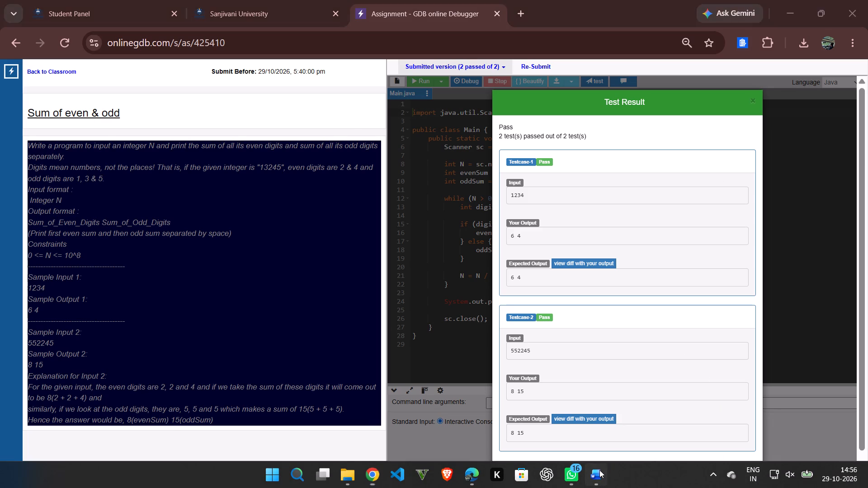
{"action": "key", "text": "ctrl+v"}
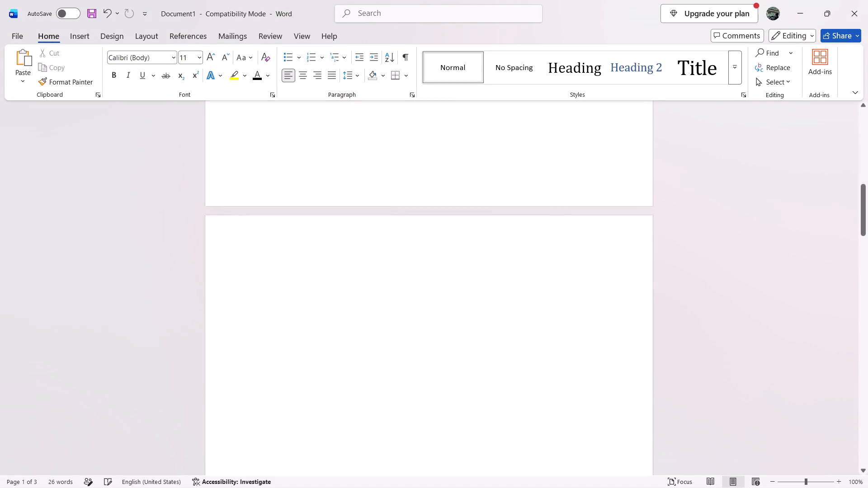
Widen the pasted Q1 Test Result screenshot, enlarge it slightly from its top corner, and deselect it.
{"action": "left_click", "coordinate": [410, 338]}
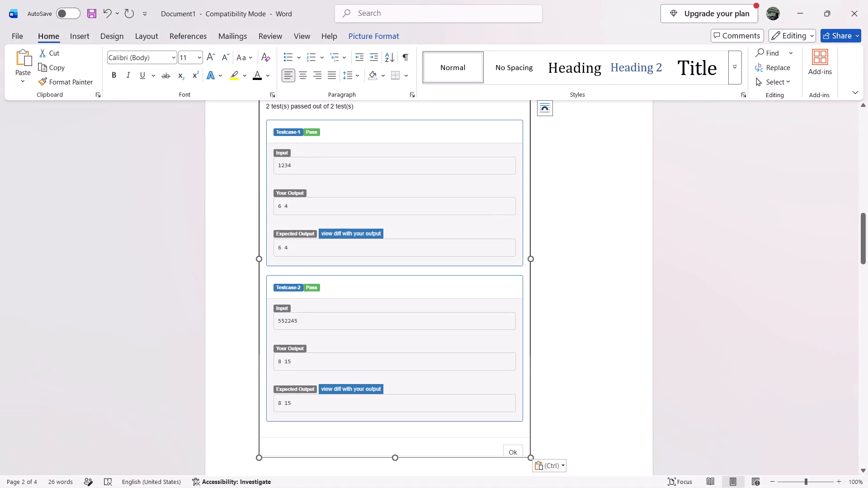
{"action": "left_click_drag", "start_coordinate": [536, 258], "coordinate": [542, 259]}
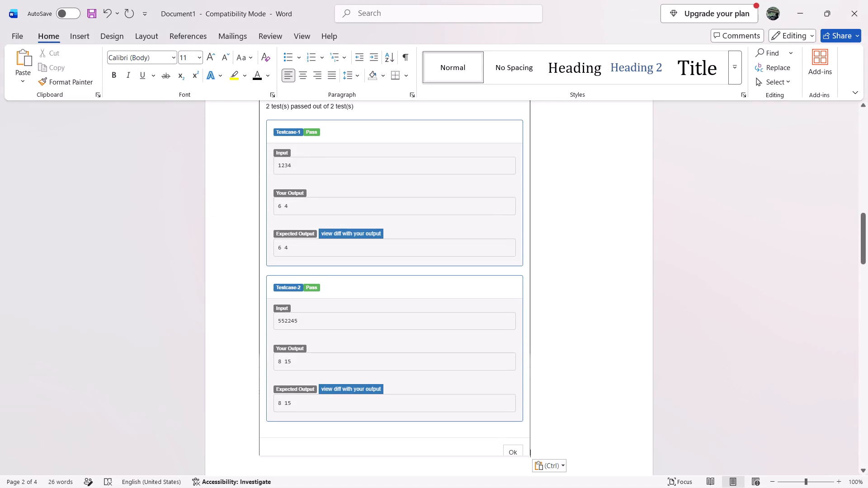
{"action": "scroll", "coordinate": [477, 263], "scroll_direction": "down", "scroll_amount": 2}
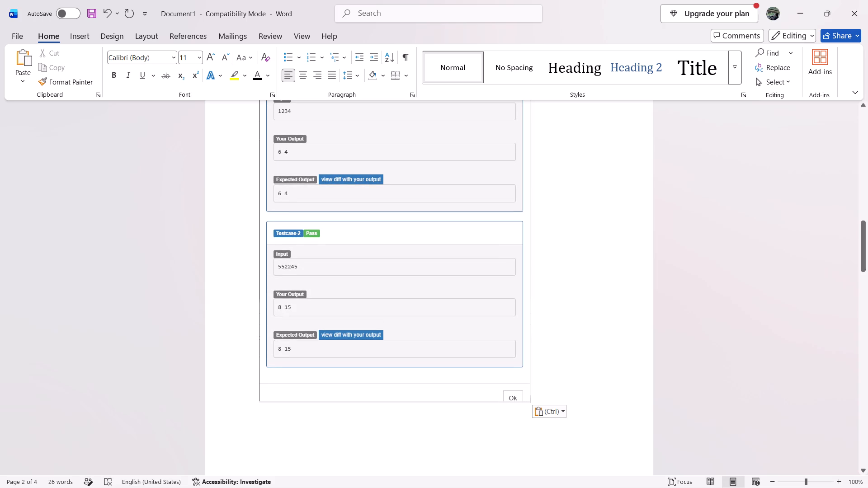
{"action": "left_click", "coordinate": [529, 401]}
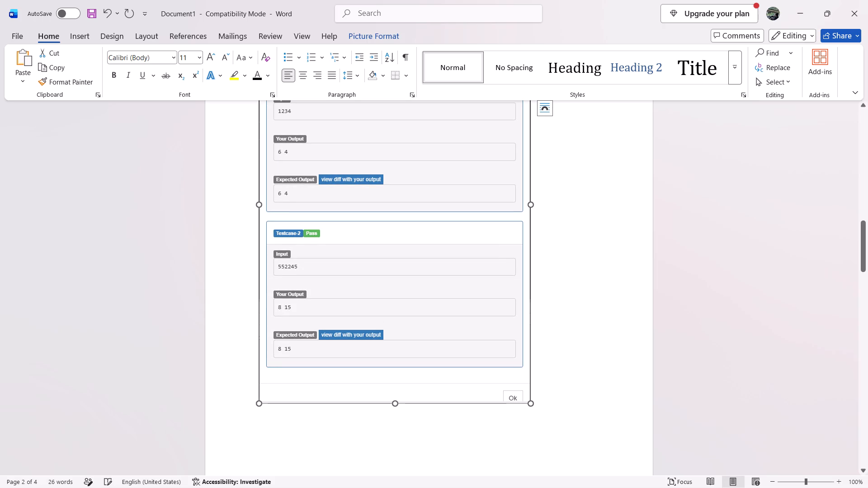
{"action": "left_click_drag", "start_coordinate": [530, 206], "coordinate": [540, 206]}
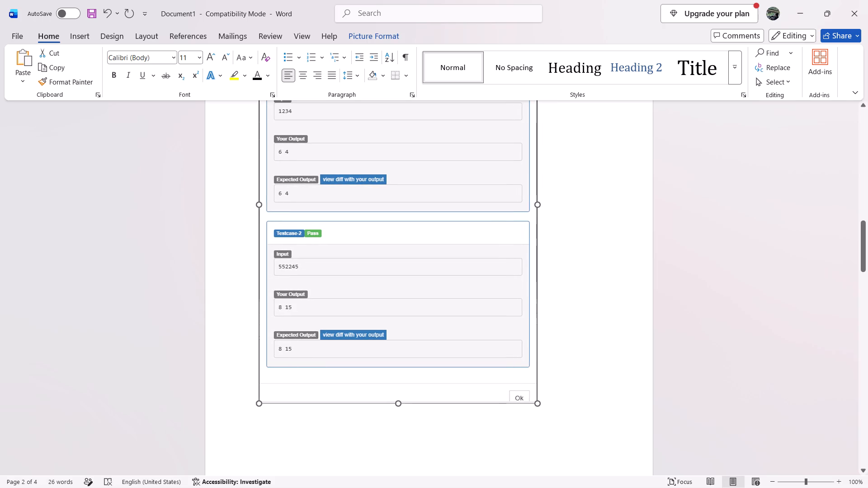
{"action": "left_click_drag", "start_coordinate": [540, 206], "coordinate": [564, 211]}
{"action": "scroll", "coordinate": [509, 341], "scroll_direction": "down", "scroll_amount": 4}
{"action": "scroll", "coordinate": [505, 327], "scroll_direction": "up", "scroll_amount": 10}
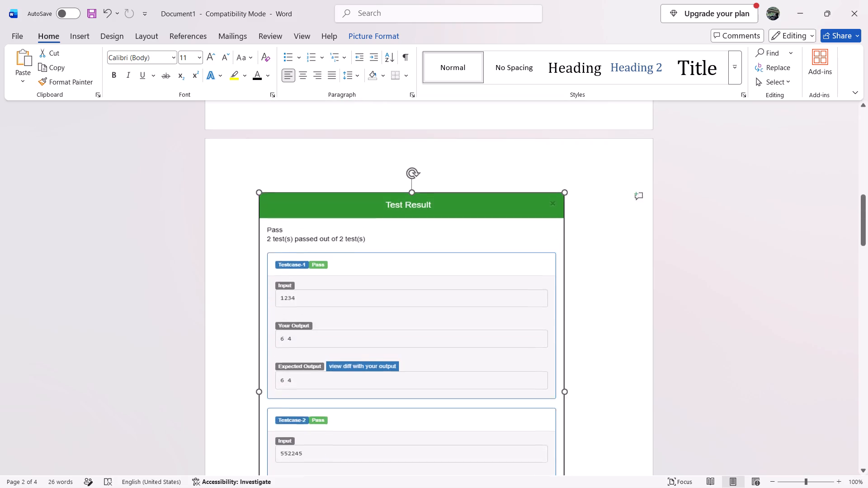
{"action": "scroll", "coordinate": [505, 324], "scroll_direction": "up", "scroll_amount": 13}
{"action": "scroll", "coordinate": [502, 323], "scroll_direction": "down", "scroll_amount": 8}
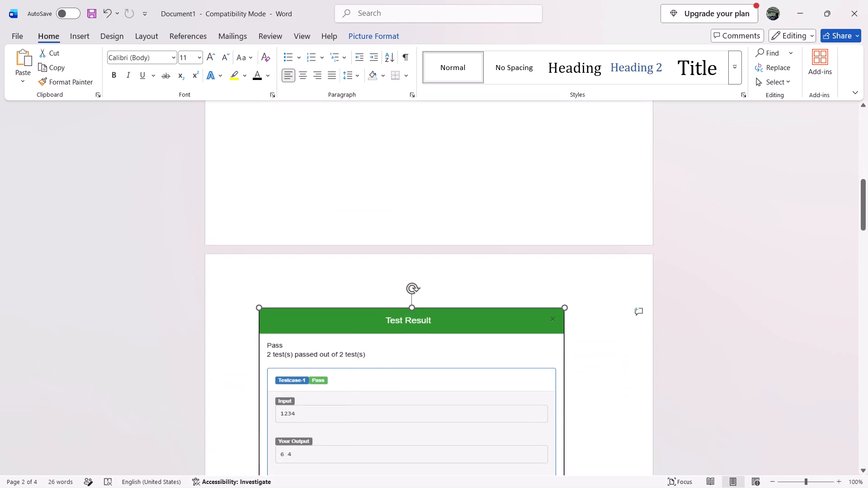
{"action": "left_click_drag", "start_coordinate": [565, 304], "coordinate": [571, 296]}
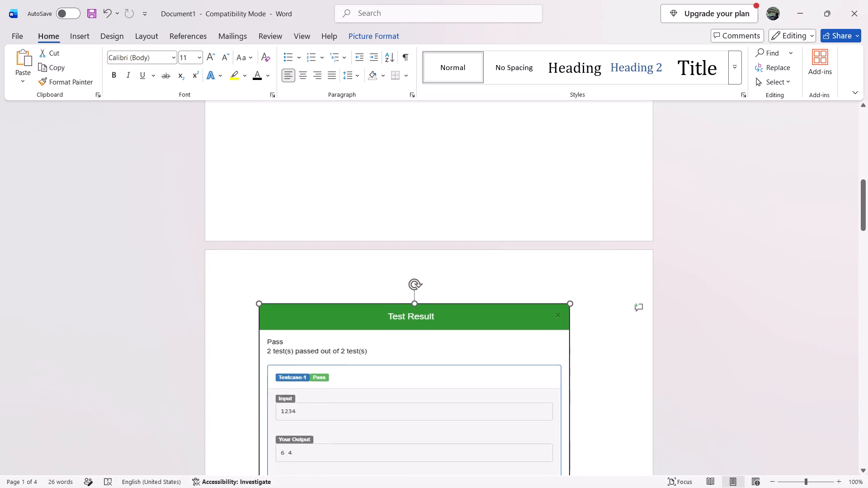
{"action": "left_click_drag", "start_coordinate": [571, 296], "coordinate": [580, 292]}
{"action": "scroll", "coordinate": [546, 290], "scroll_direction": "down", "scroll_amount": 6}
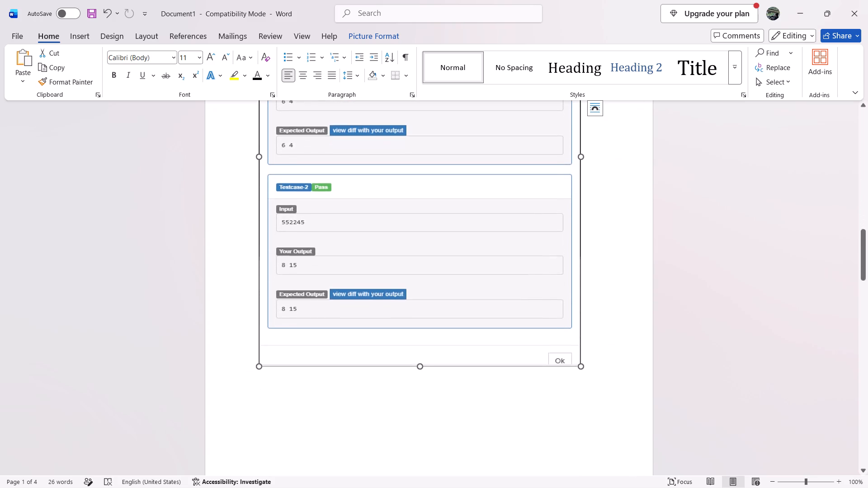
{"action": "scroll", "coordinate": [541, 290], "scroll_direction": "down", "scroll_amount": 4}
{"action": "left_click", "coordinate": [624, 236]}
Switch to the browser, close the Sum of even & odd test results, and open the Calculate Power assignment from the classroom list.
{"action": "scroll", "coordinate": [596, 251], "scroll_direction": "down", "scroll_amount": 6}
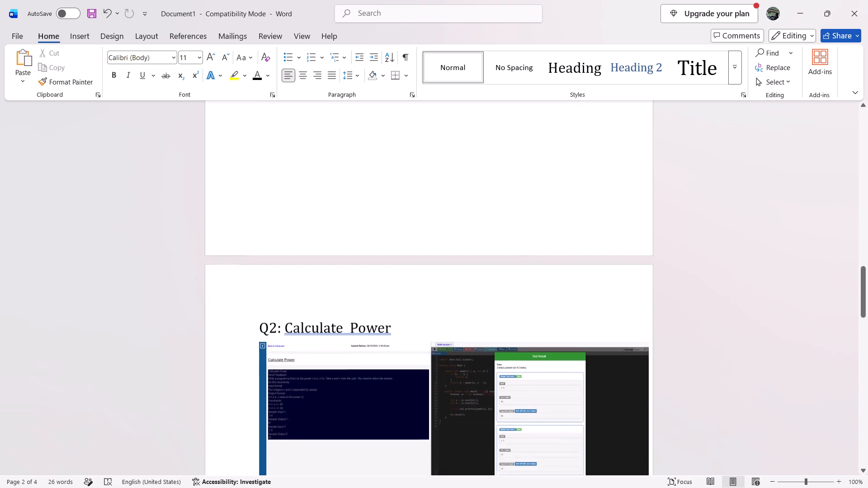
{"action": "scroll", "coordinate": [591, 251], "scroll_direction": "down", "scroll_amount": 4}
{"action": "scroll", "coordinate": [521, 259], "scroll_direction": "down", "scroll_amount": 2}
{"action": "left_click", "coordinate": [350, 265]}
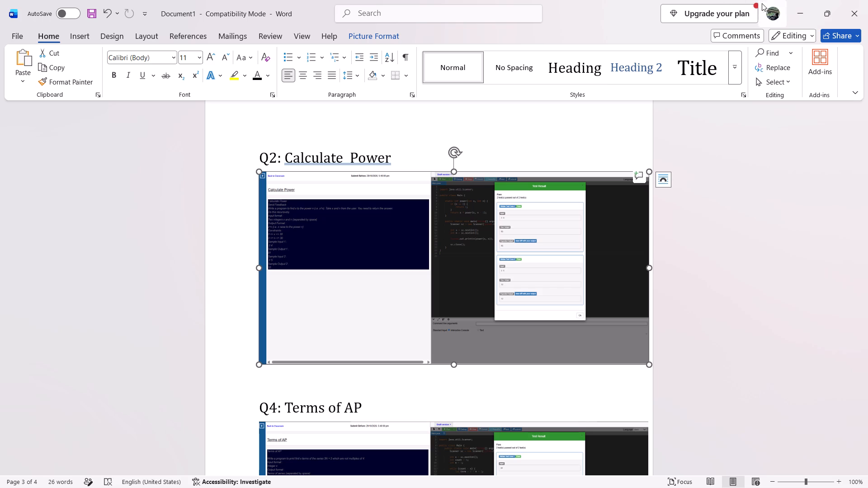
{"action": "left_click", "coordinate": [805, 11]}
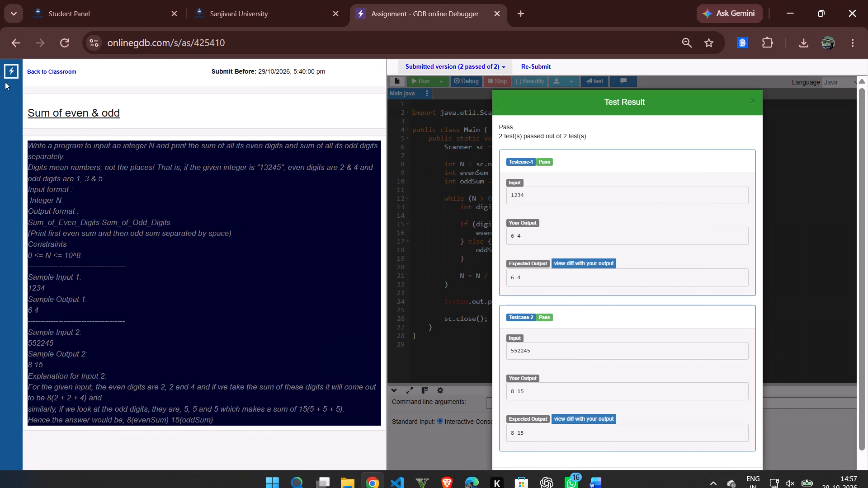
{"action": "scroll", "coordinate": [694, 487], "scroll_direction": "down", "scroll_amount": 1}
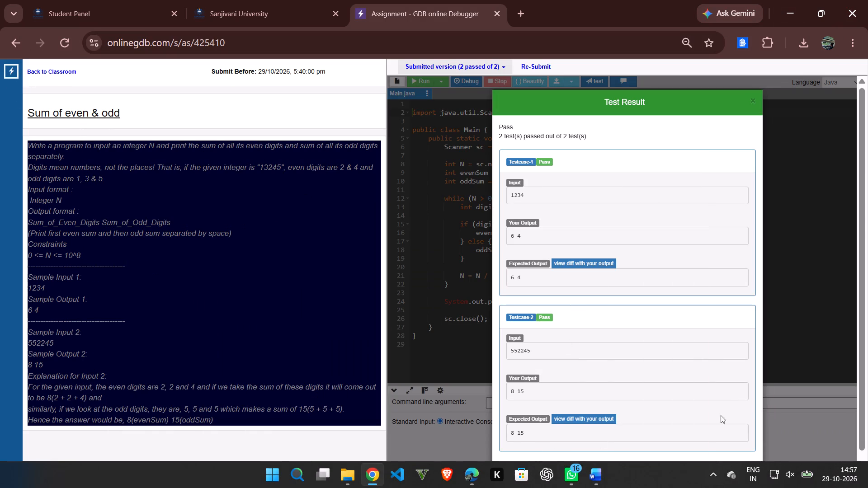
{"action": "left_click", "coordinate": [741, 474]}
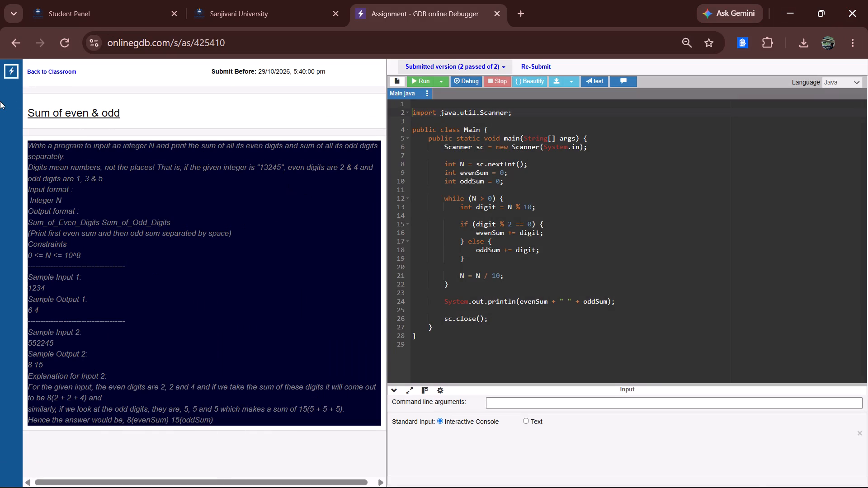
{"action": "left_click", "coordinate": [61, 72]}
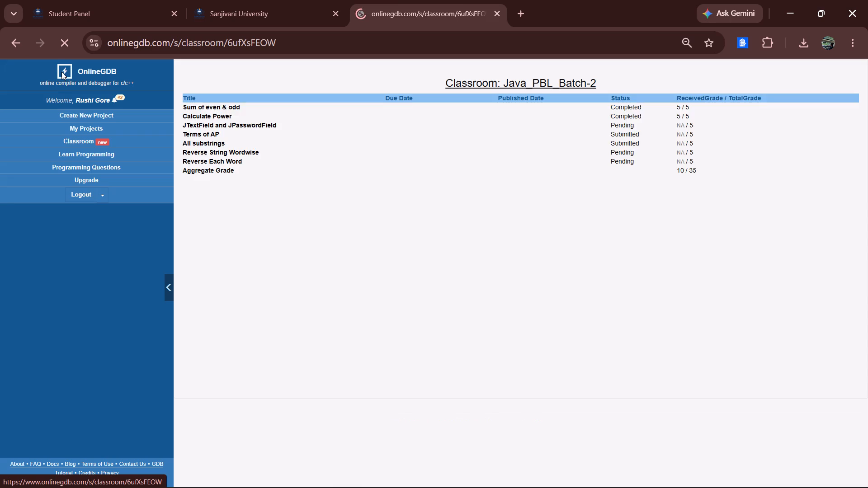
{"action": "left_click", "coordinate": [207, 134]}
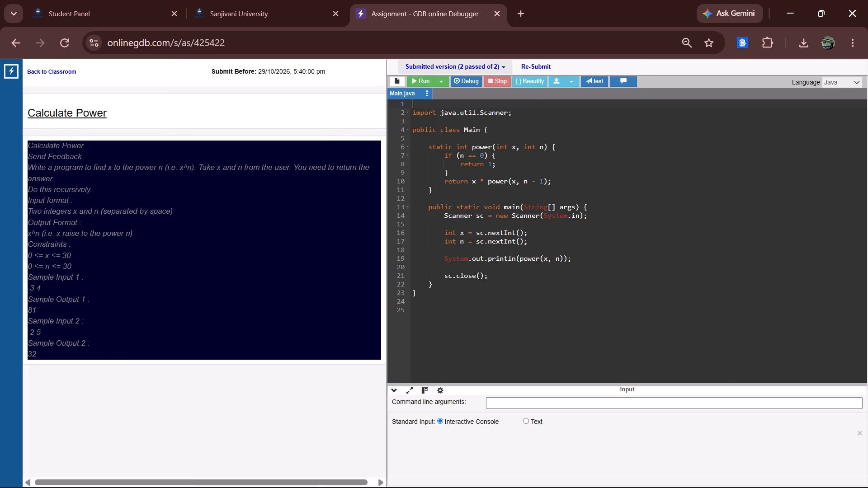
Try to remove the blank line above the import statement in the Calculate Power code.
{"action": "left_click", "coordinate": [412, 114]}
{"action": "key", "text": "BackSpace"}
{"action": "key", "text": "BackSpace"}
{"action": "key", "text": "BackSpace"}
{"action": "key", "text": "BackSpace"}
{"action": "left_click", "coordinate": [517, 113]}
Run the test cases on the Calculate Power code, review both results, and close the Test Result dialog.
{"action": "left_click", "coordinate": [798, 14]}
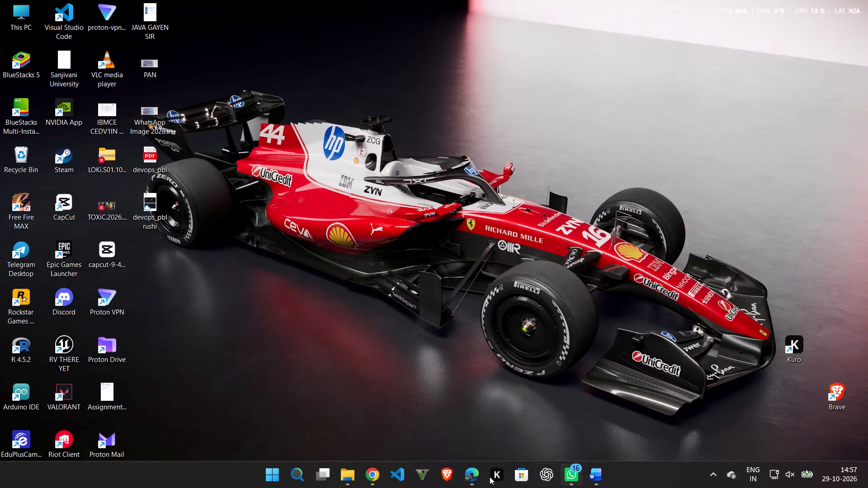
{"action": "left_click", "coordinate": [370, 478]}
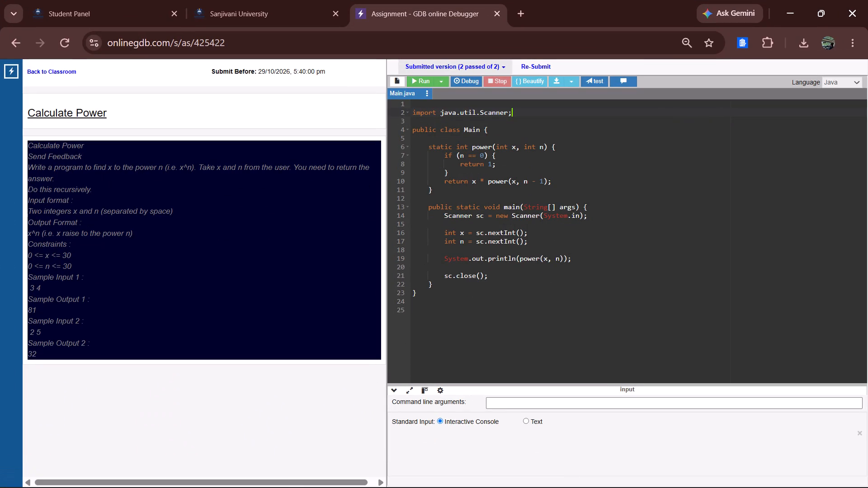
{"action": "left_click", "coordinate": [591, 82]}
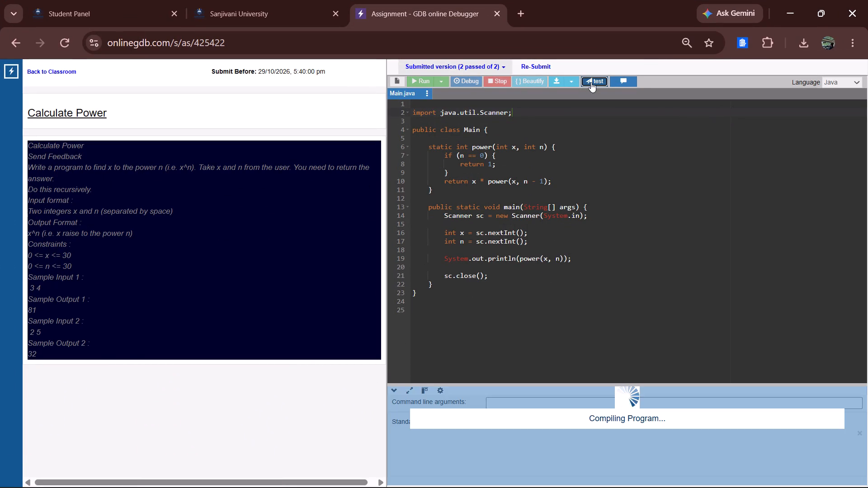
{"action": "scroll", "coordinate": [620, 217], "scroll_direction": "down", "scroll_amount": 1}
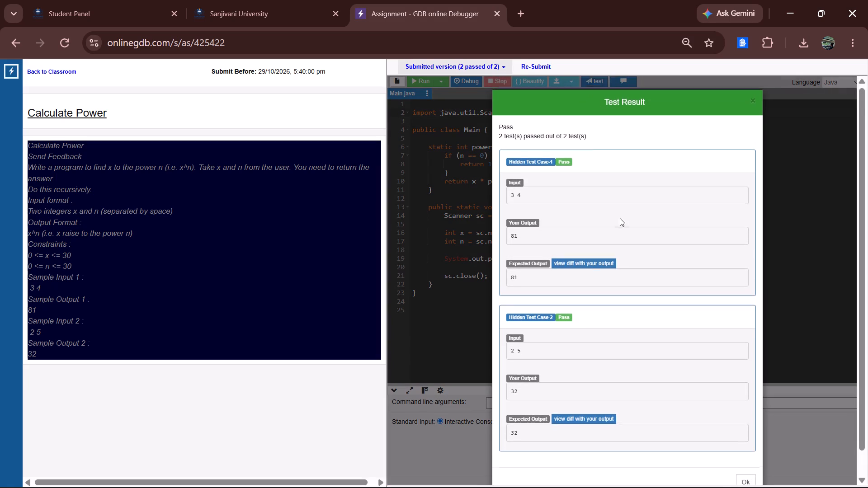
{"action": "scroll", "coordinate": [620, 218], "scroll_direction": "down", "scroll_amount": 2}
{"action": "left_click", "coordinate": [746, 454]}
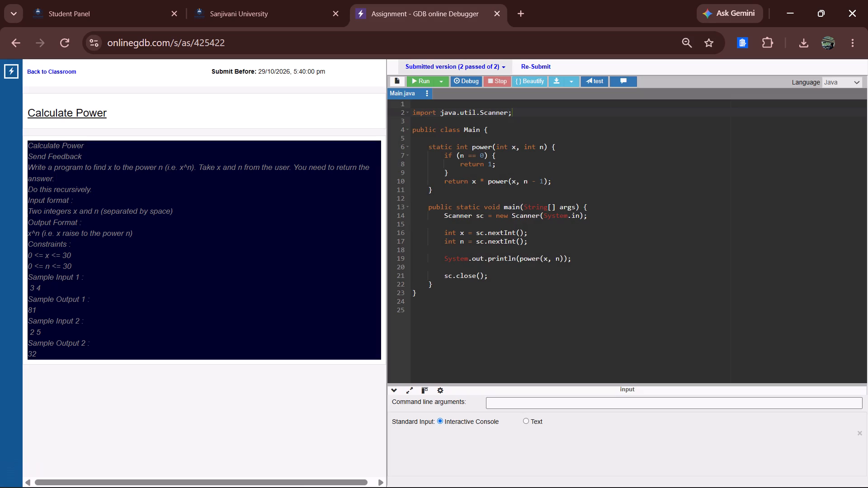
Enlarge the page one zoom level and capture a screenshot of only the code editor with the full Calculate Power code.
{"action": "key", "text": "ctrl+equal"}
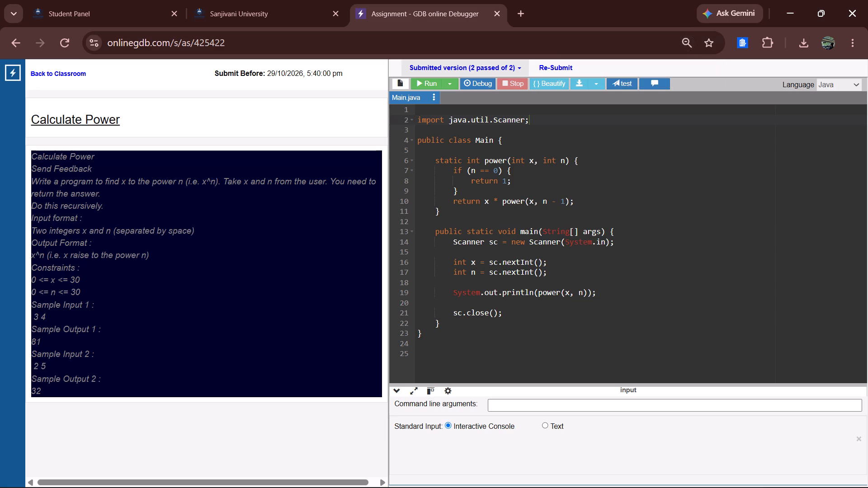
{"action": "key", "text": "Print"}
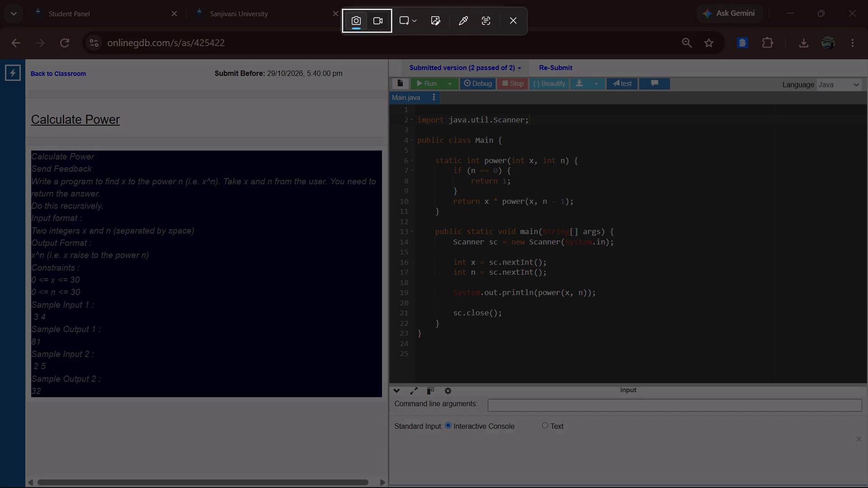
{"action": "left_click_drag", "start_coordinate": [391, 80], "coordinate": [757, 314]}
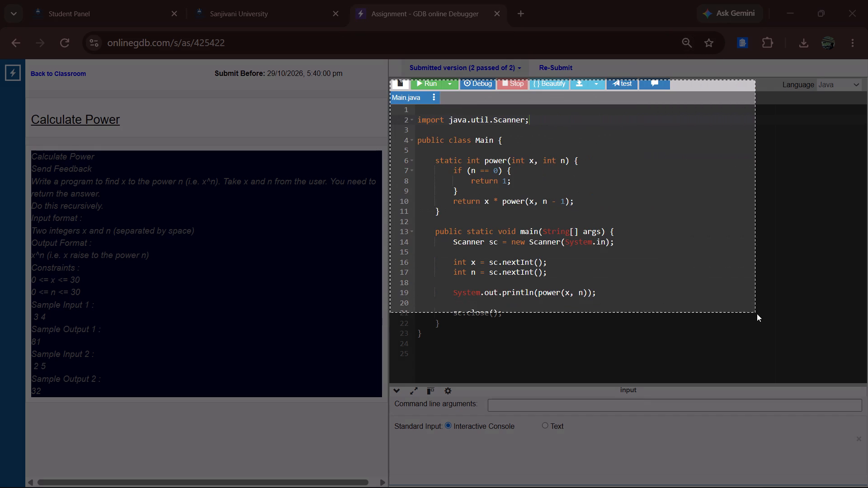
{"action": "left_click_drag", "start_coordinate": [757, 314], "coordinate": [866, 385]}
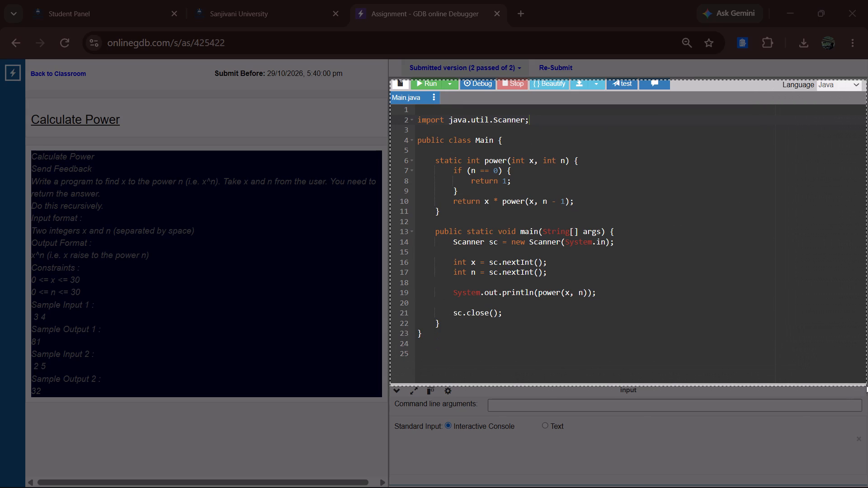
{"action": "left_click_drag", "start_coordinate": [866, 385], "coordinate": [866, 385]}
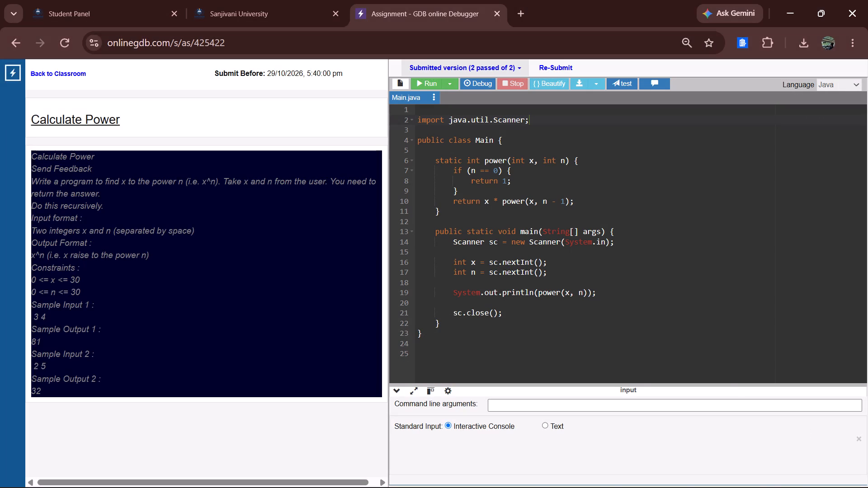
Switch to Word and replace the old picture under the Q2: Calculate Power heading with the captured code screenshot.
{"action": "left_click", "coordinate": [601, 471]}
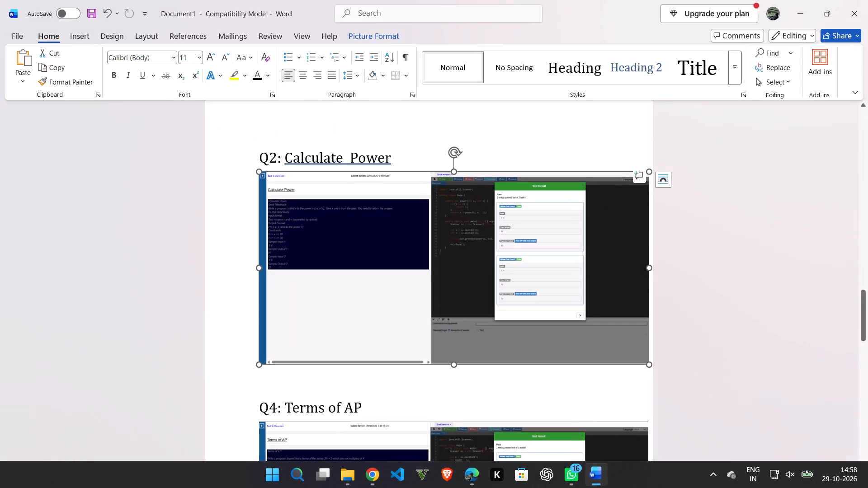
{"action": "left_click", "coordinate": [396, 273]}
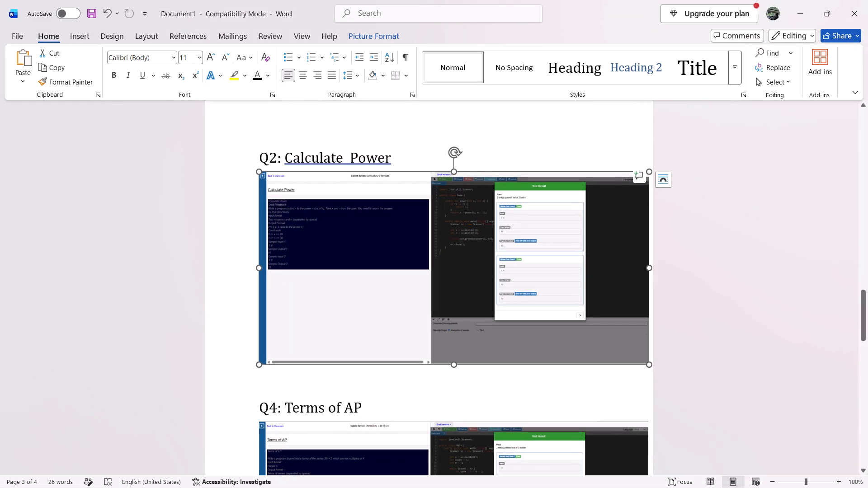
{"action": "key", "text": "ctrl+Delete"}
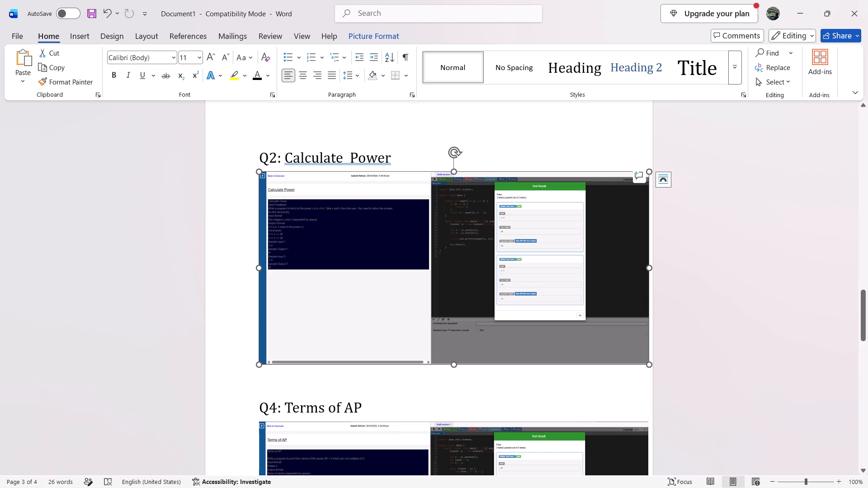
{"action": "left_click", "coordinate": [411, 258]}
{"action": "key", "text": "Delete"}
{"action": "scroll", "coordinate": [365, 263], "scroll_direction": "up", "scroll_amount": 2}
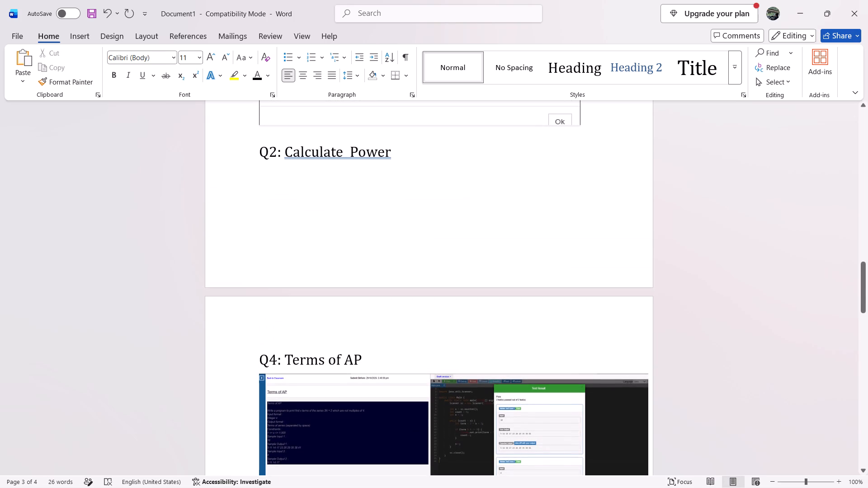
{"action": "key", "text": "ctrl+v"}
{"action": "scroll", "coordinate": [360, 249], "scroll_direction": "down", "scroll_amount": 2}
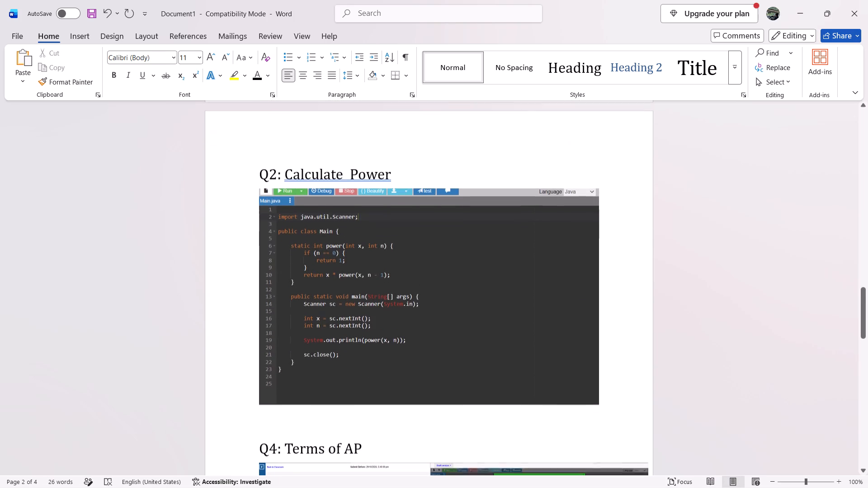
Enlarge the code picture under the Q2: Calculate Power heading to nearly the full text width, keeping its proportions.
{"action": "left_click", "coordinate": [356, 277]}
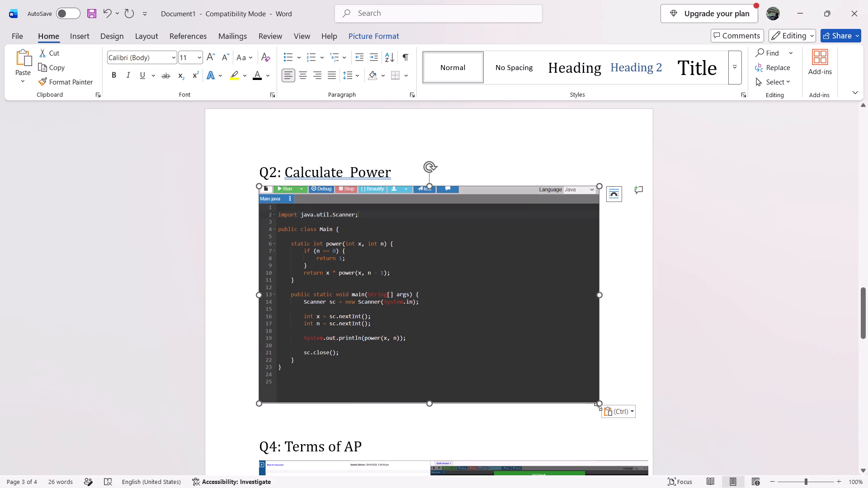
{"action": "left_click_drag", "start_coordinate": [598, 405], "coordinate": [631, 434]}
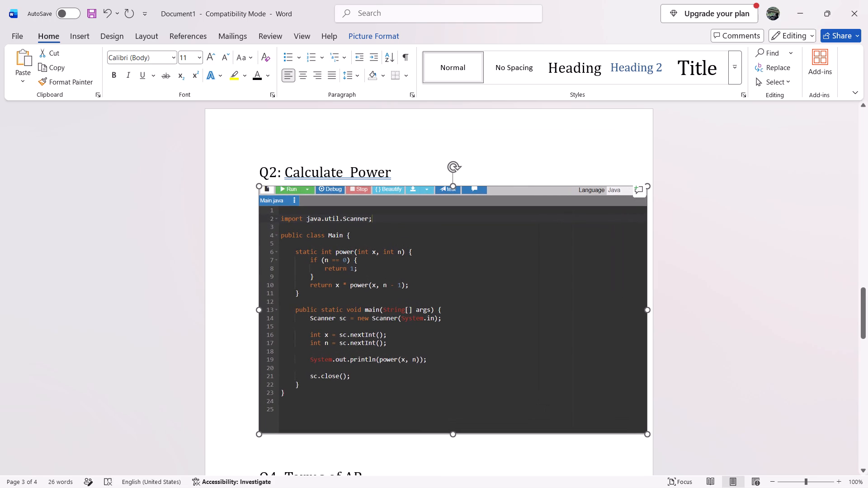
{"action": "left_click_drag", "start_coordinate": [631, 434], "coordinate": [627, 431]}
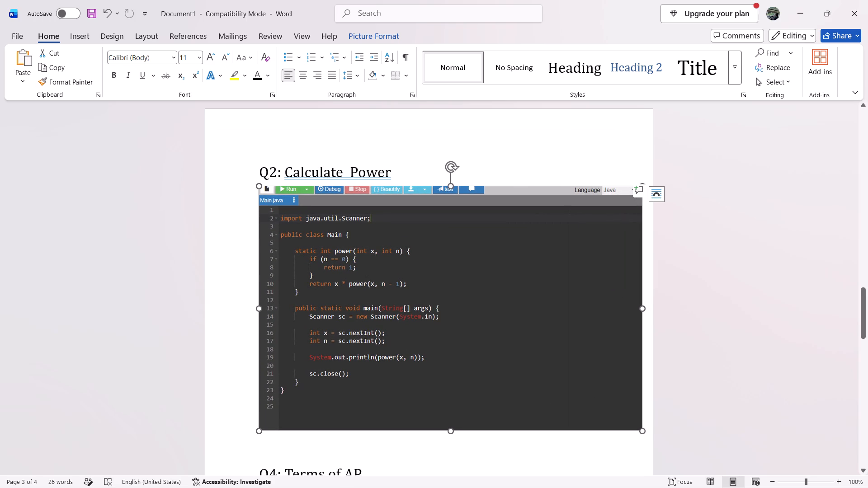
Add a new empty paragraph directly below the Calculate Power code picture.
{"action": "left_click", "coordinate": [519, 132]}
{"action": "scroll", "coordinate": [519, 132], "scroll_direction": "down", "scroll_amount": 4}
{"action": "left_click", "coordinate": [645, 323]}
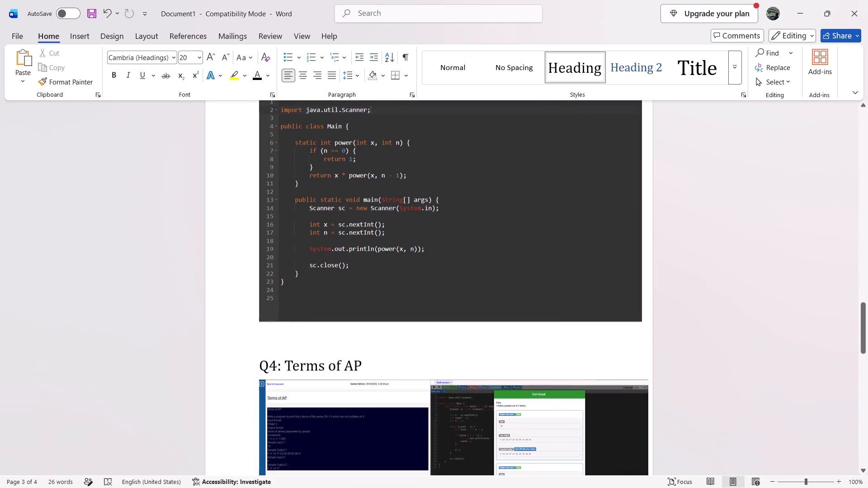
{"action": "key", "text": "Return"}
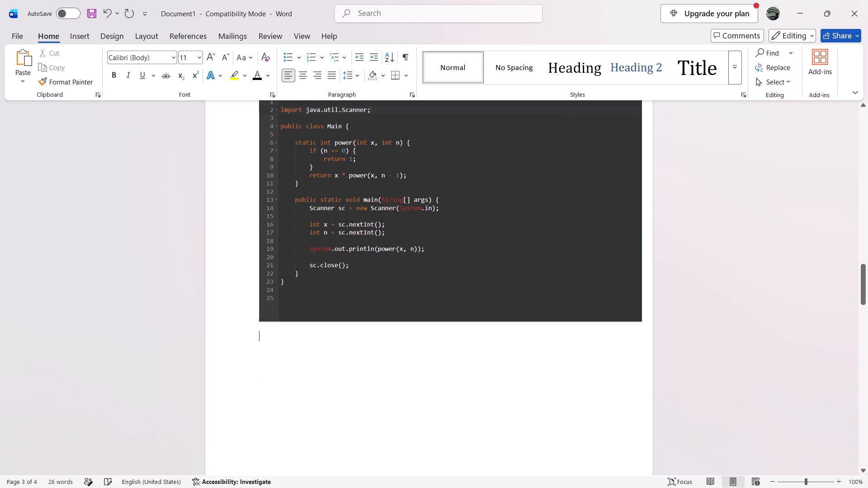
Switch to Chrome, run the Calculate Power test cases, and capture a screenshot of the whole Test Result dialog with the page one zoom level smaller.
{"action": "left_click", "coordinate": [791, 13]}
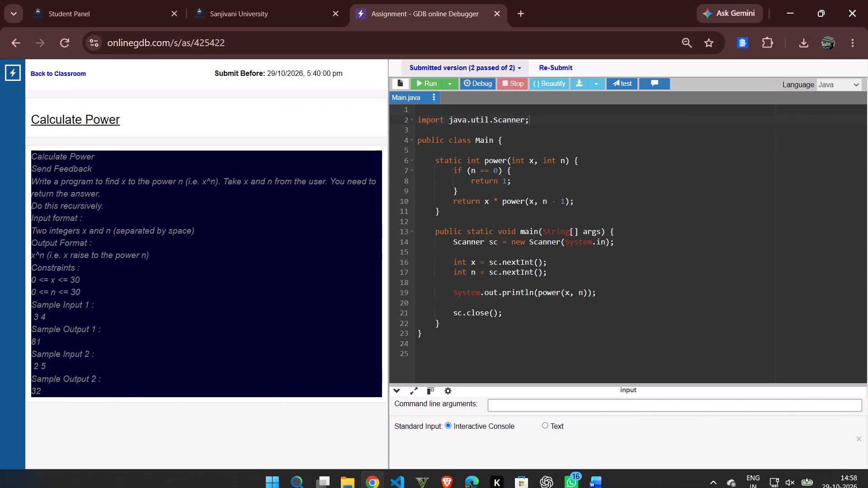
{"action": "left_click", "coordinate": [615, 83]}
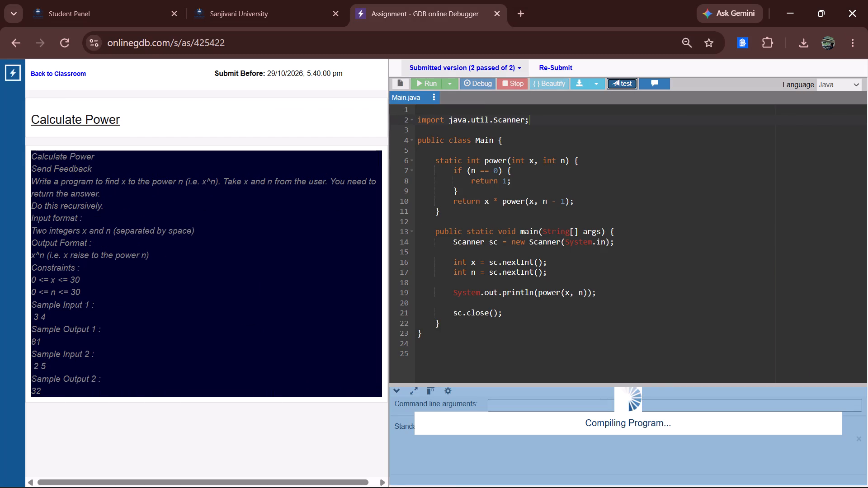
{"action": "scroll", "coordinate": [627, 379], "scroll_direction": "down", "scroll_amount": 2}
{"action": "scroll", "coordinate": [627, 379], "scroll_direction": "up", "scroll_amount": 1}
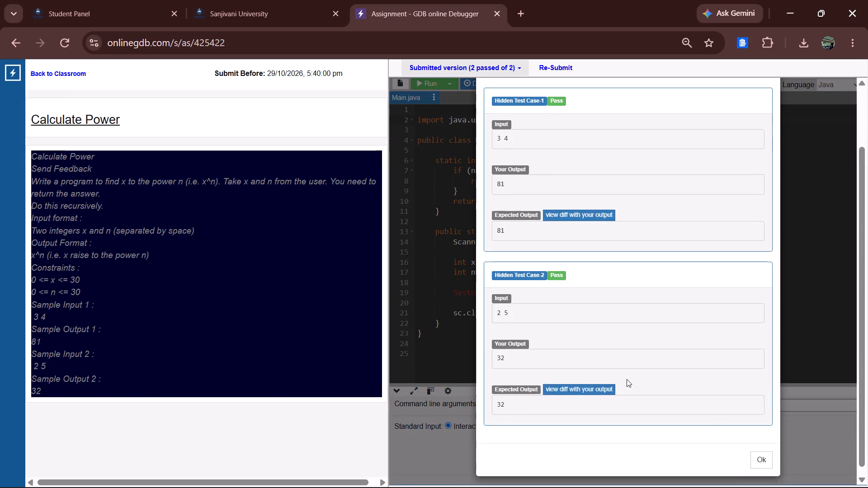
{"action": "key", "text": "ctrl+minus"}
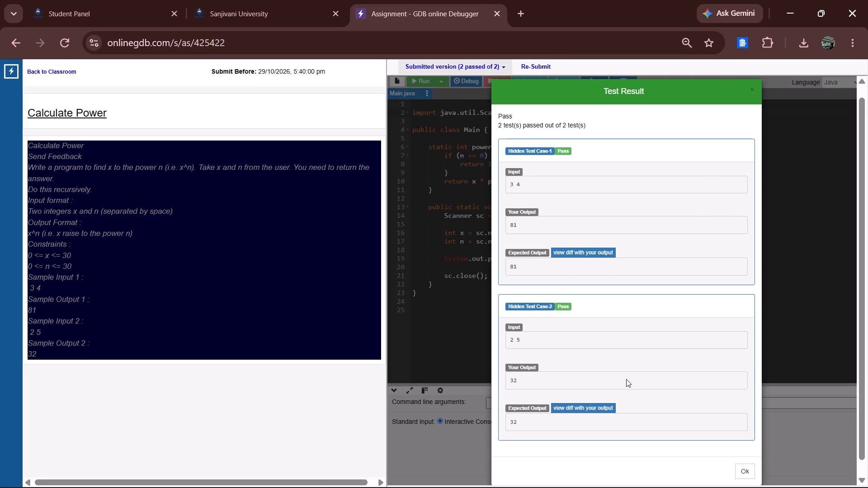
{"action": "key", "text": "Print"}
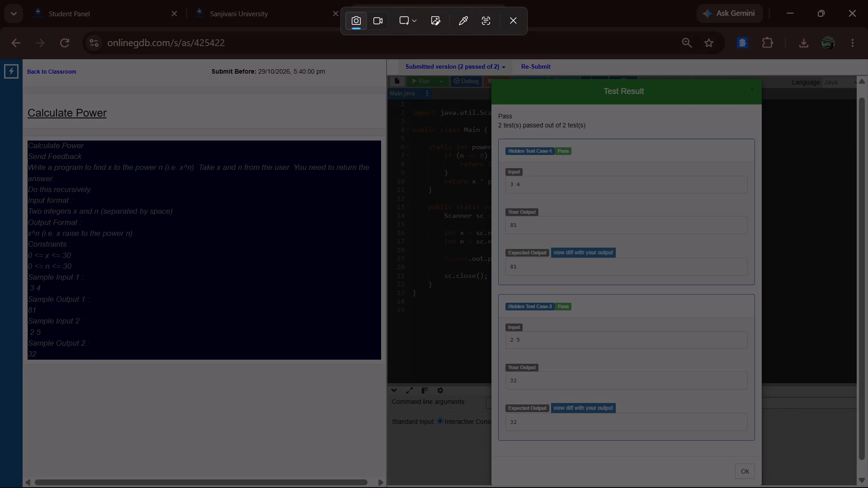
{"action": "left_click_drag", "start_coordinate": [494, 80], "coordinate": [589, 218]}
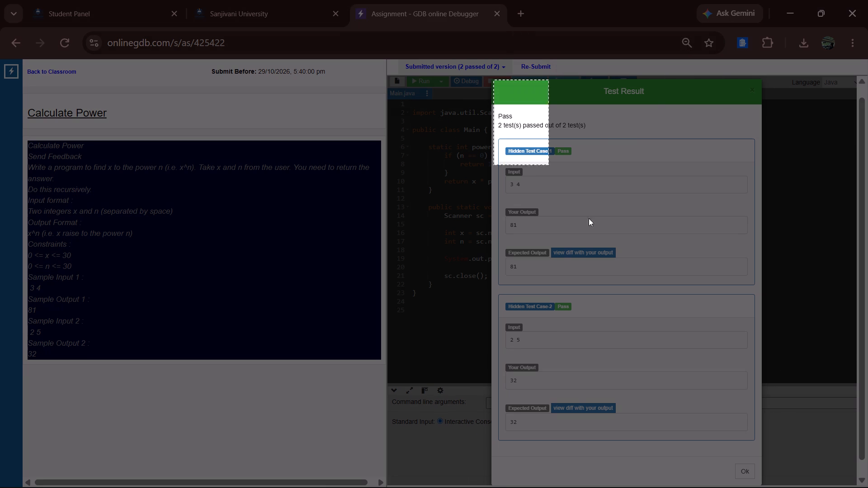
{"action": "left_click_drag", "start_coordinate": [589, 218], "coordinate": [762, 487]}
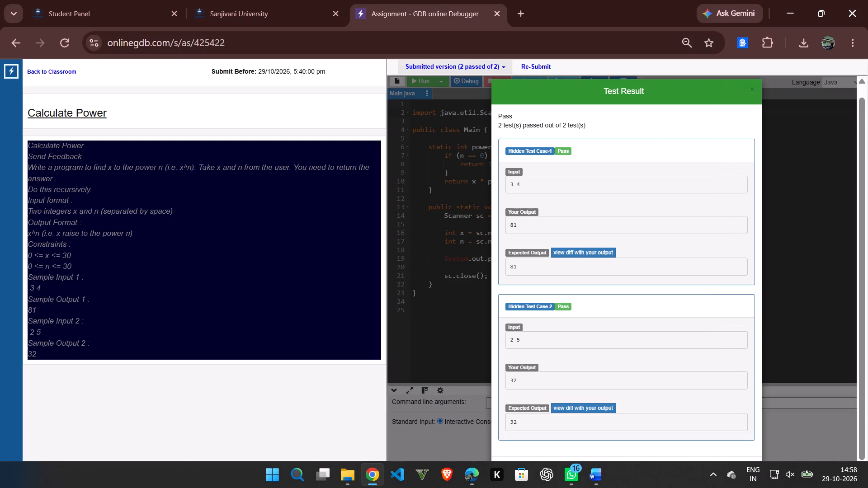
Switch to Word, paste the Test Result screenshot below the Calculate Power code picture, and enlarge it to nearly the text width.
{"action": "left_click", "coordinate": [599, 477]}
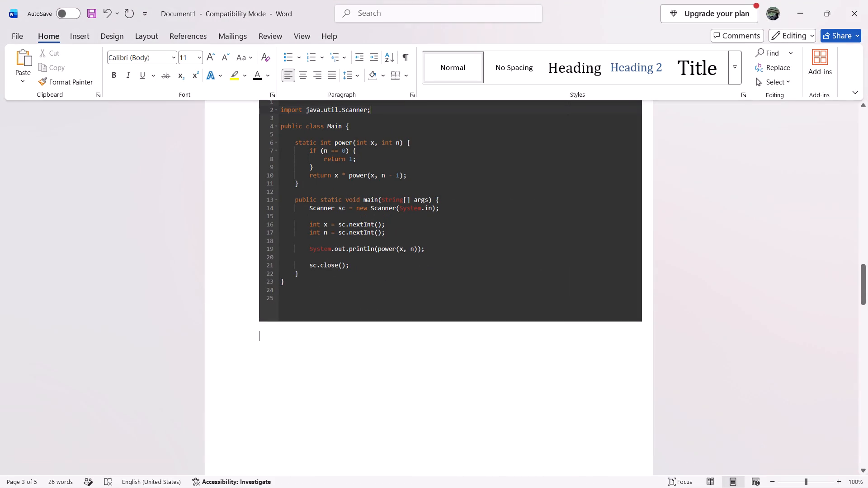
{"action": "key", "text": "ctrl+v"}
{"action": "left_click", "coordinate": [383, 300]}
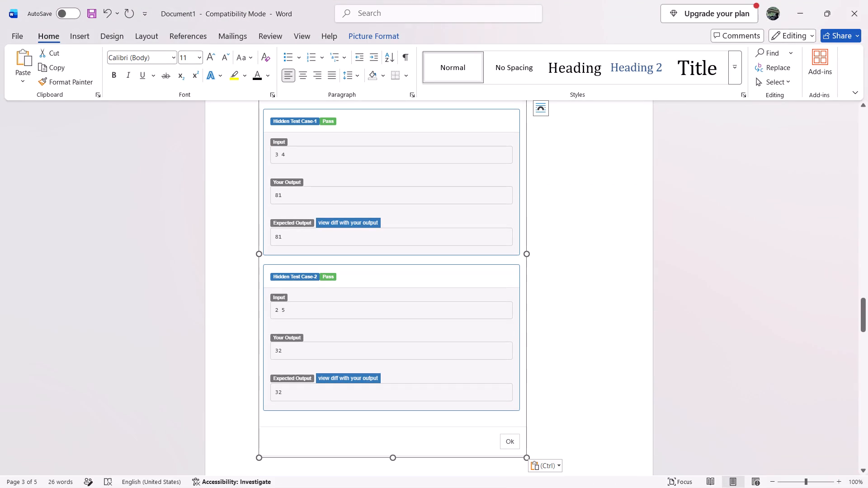
{"action": "left_click_drag", "start_coordinate": [526, 254], "coordinate": [562, 264]}
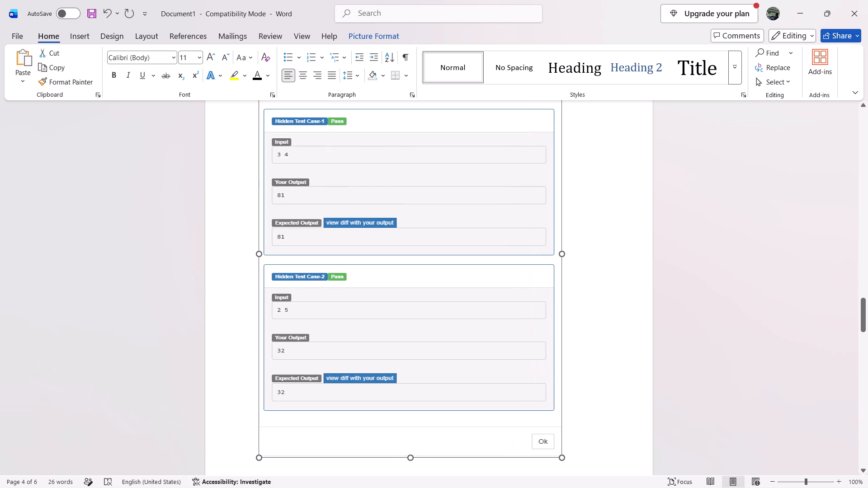
{"action": "left_click_drag", "start_coordinate": [562, 264], "coordinate": [562, 264]}
{"action": "scroll", "coordinate": [471, 271], "scroll_direction": "up", "scroll_amount": 3}
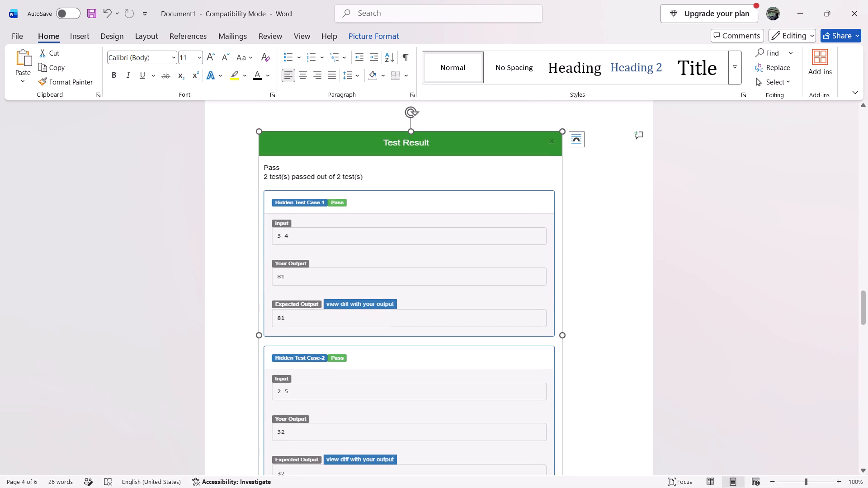
{"action": "left_click_drag", "start_coordinate": [559, 131], "coordinate": [604, 124]}
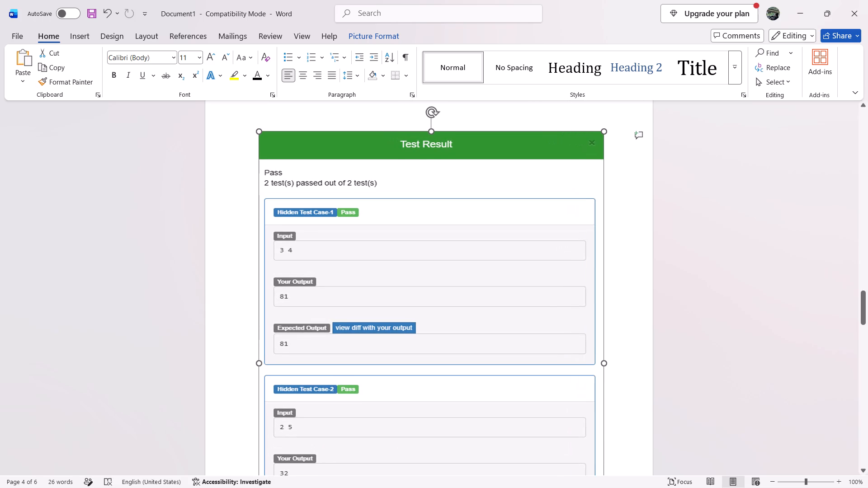
{"action": "left_click_drag", "start_coordinate": [604, 124], "coordinate": [609, 127]}
Review the document's pages, comparing the Q2 test-result picture with the previous question's result picture, through to the Q4: Terms of AP heading.
{"action": "scroll", "coordinate": [561, 215], "scroll_direction": "down", "scroll_amount": 7}
{"action": "scroll", "coordinate": [541, 236], "scroll_direction": "up", "scroll_amount": 6}
{"action": "scroll", "coordinate": [541, 236], "scroll_direction": "down", "scroll_amount": 5}
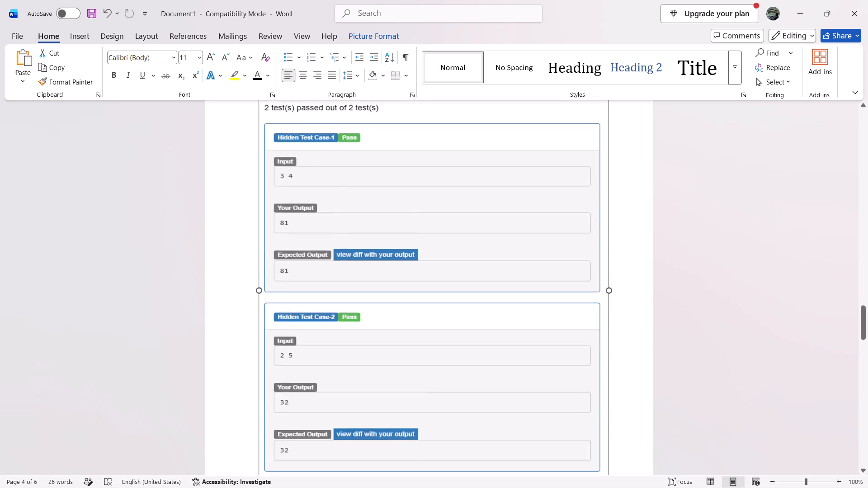
{"action": "scroll", "coordinate": [541, 236], "scroll_direction": "down", "scroll_amount": 10}
{"action": "scroll", "coordinate": [539, 236], "scroll_direction": "up", "scroll_amount": 20}
{"action": "scroll", "coordinate": [539, 236], "scroll_direction": "up", "scroll_amount": 9}
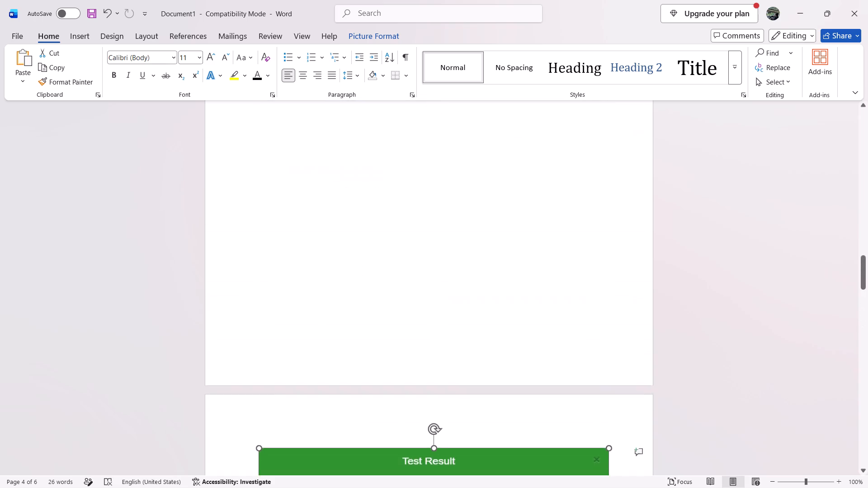
{"action": "scroll", "coordinate": [539, 236], "scroll_direction": "up", "scroll_amount": 20}
{"action": "scroll", "coordinate": [539, 236], "scroll_direction": "up", "scroll_amount": 20}
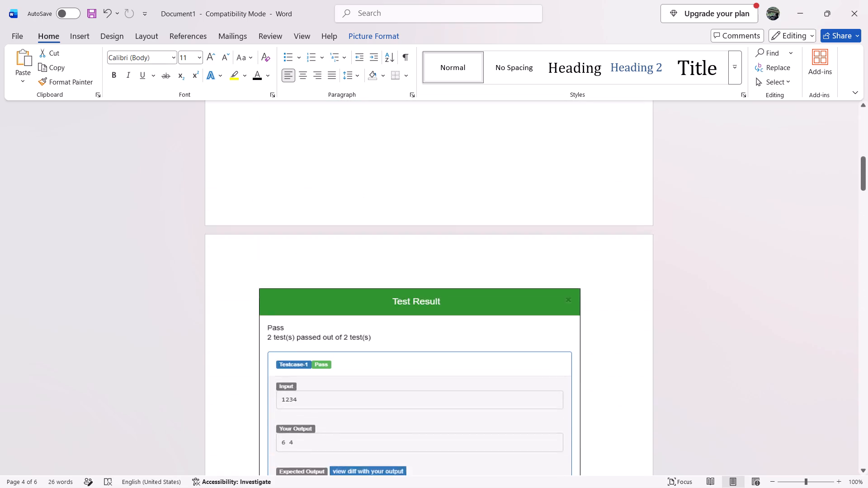
{"action": "scroll", "coordinate": [538, 236], "scroll_direction": "up", "scroll_amount": 11}
{"action": "scroll", "coordinate": [538, 236], "scroll_direction": "down", "scroll_amount": 12}
{"action": "scroll", "coordinate": [538, 236], "scroll_direction": "up", "scroll_amount": 7}
{"action": "scroll", "coordinate": [538, 236], "scroll_direction": "down", "scroll_amount": 13}
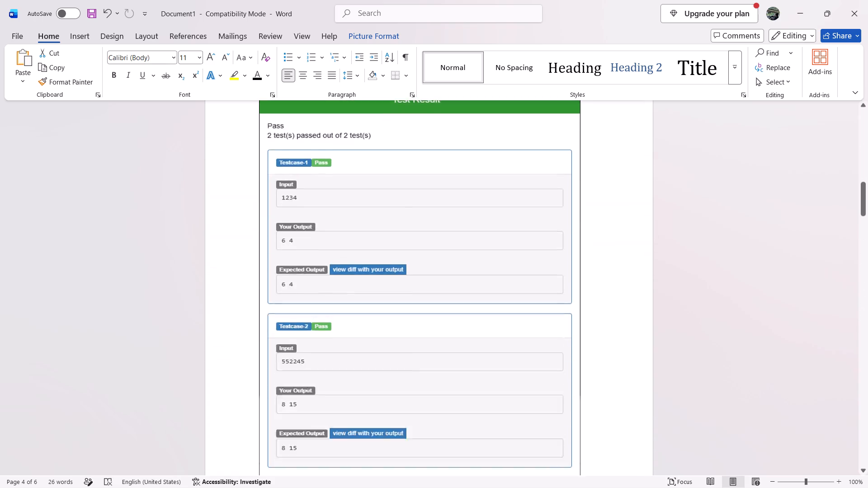
{"action": "scroll", "coordinate": [538, 236], "scroll_direction": "down", "scroll_amount": 20}
{"action": "scroll", "coordinate": [538, 236], "scroll_direction": "down", "scroll_amount": 6}
{"action": "scroll", "coordinate": [538, 236], "scroll_direction": "down", "scroll_amount": 17}
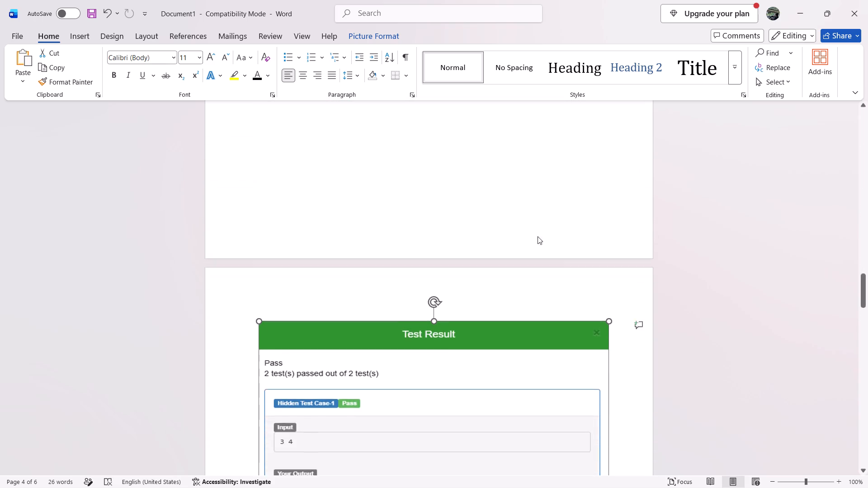
{"action": "scroll", "coordinate": [538, 236], "scroll_direction": "down", "scroll_amount": 17}
{"action": "scroll", "coordinate": [538, 236], "scroll_direction": "down", "scroll_amount": 10}
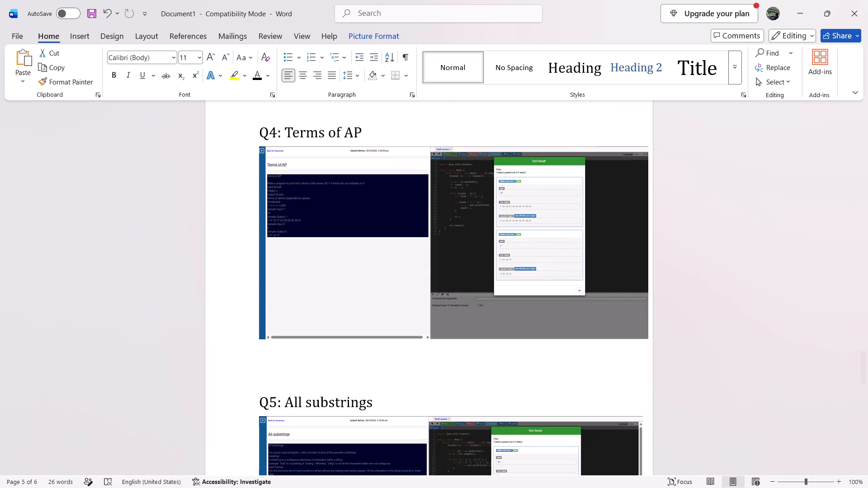
Switch to Chrome, close the Test Result dialog, and open the Terms of AP assignment from the Java_PBL_Batch-2 classroom.
{"action": "left_click", "coordinate": [800, 11]}
{"action": "scroll", "coordinate": [560, 434], "scroll_direction": "down", "scroll_amount": 3}
{"action": "left_click", "coordinate": [742, 453]}
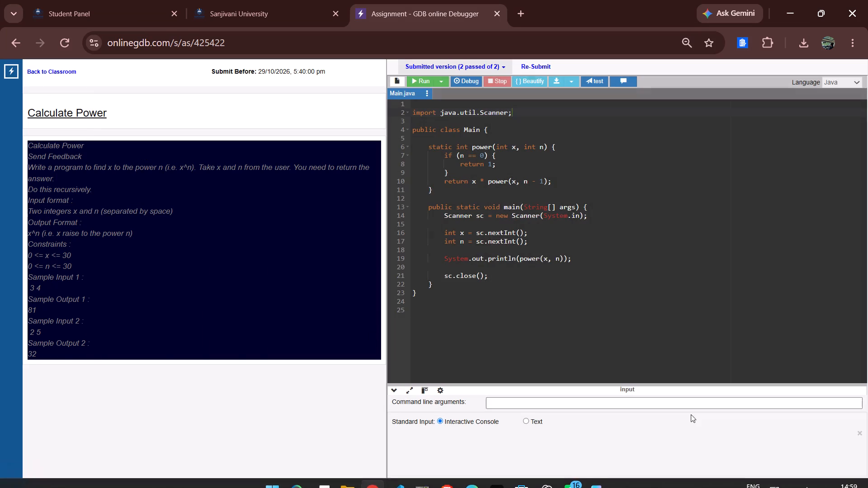
{"action": "scroll", "coordinate": [524, 253], "scroll_direction": "up", "scroll_amount": 2}
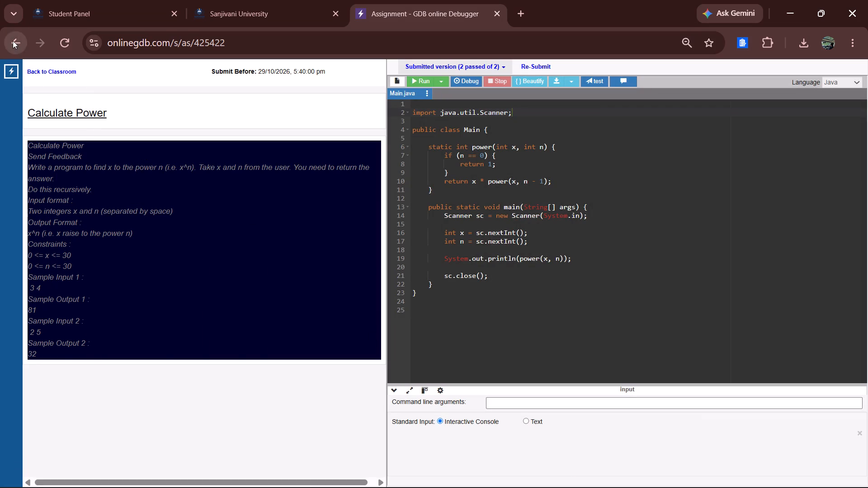
{"action": "left_click", "coordinate": [13, 41]}
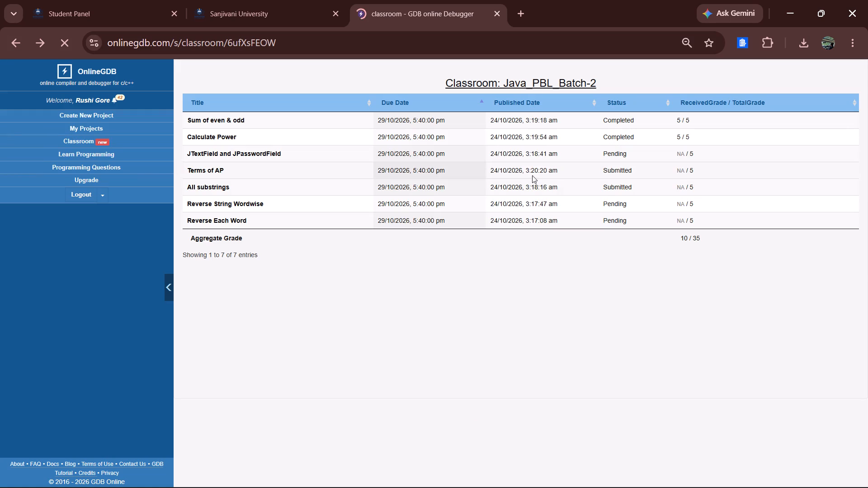
{"action": "left_click", "coordinate": [196, 170]}
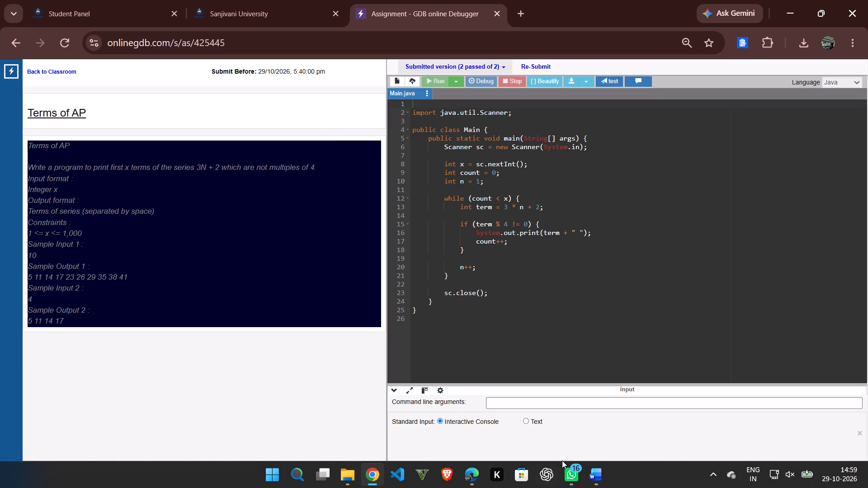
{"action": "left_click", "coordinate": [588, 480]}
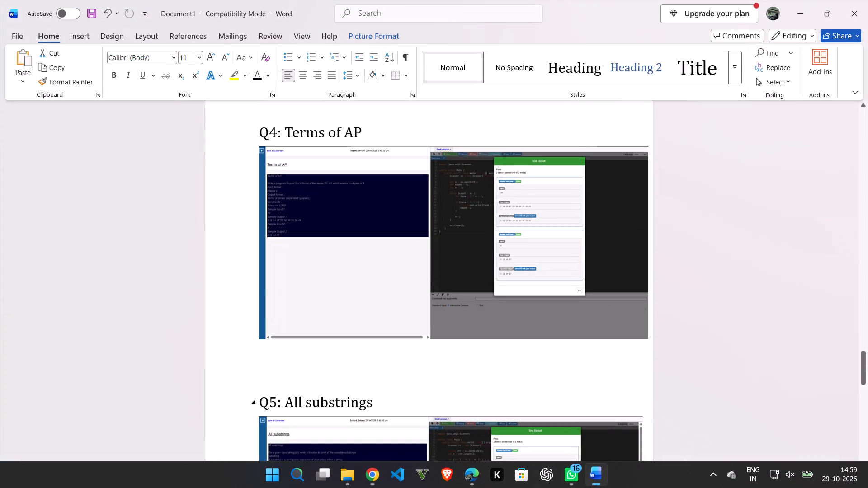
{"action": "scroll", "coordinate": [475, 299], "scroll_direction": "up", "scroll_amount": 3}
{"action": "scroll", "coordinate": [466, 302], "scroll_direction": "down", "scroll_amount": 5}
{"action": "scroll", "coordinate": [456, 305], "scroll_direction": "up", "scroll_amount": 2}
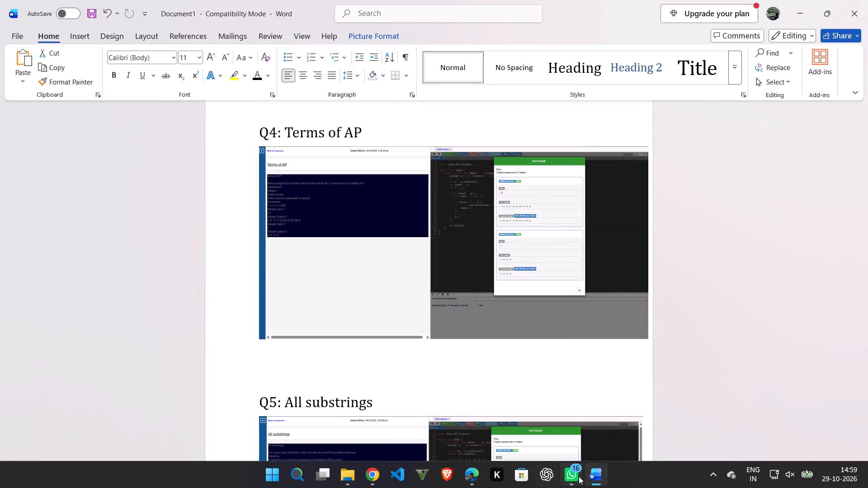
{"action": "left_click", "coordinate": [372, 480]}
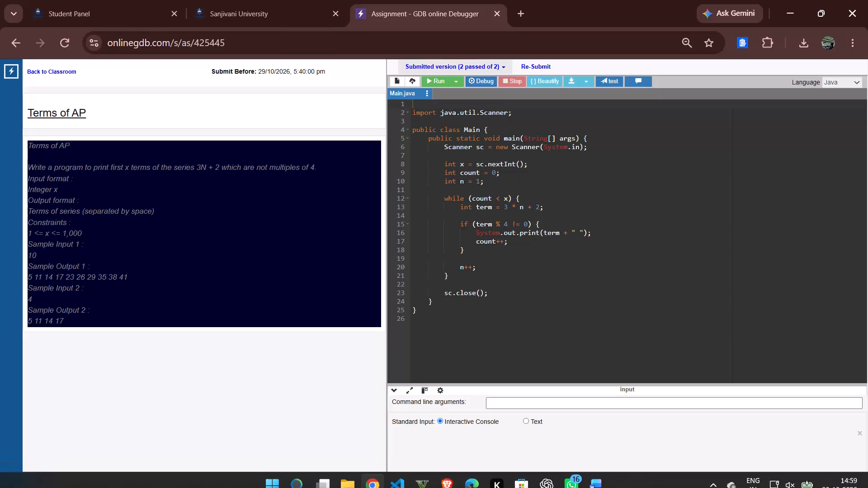
Run the test cases on the Terms of AP code, review both results, and close the Test Result dialog.
{"action": "left_click", "coordinate": [605, 81]}
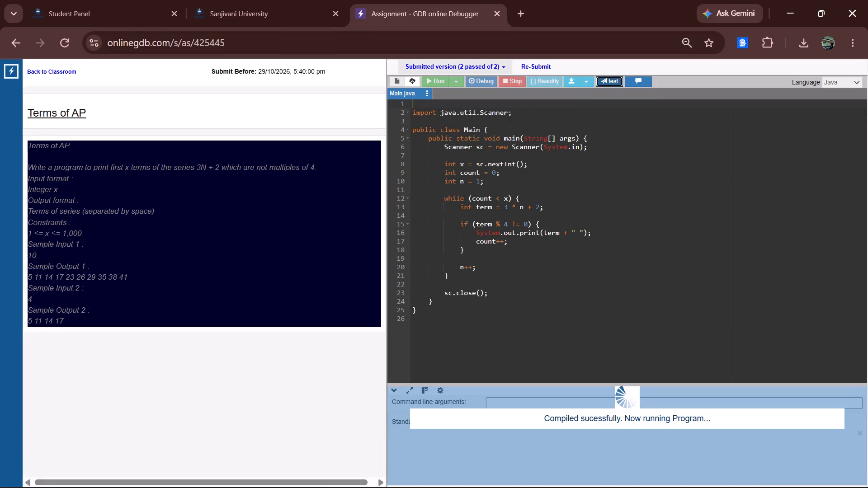
{"action": "scroll", "coordinate": [632, 191], "scroll_direction": "down", "scroll_amount": 1}
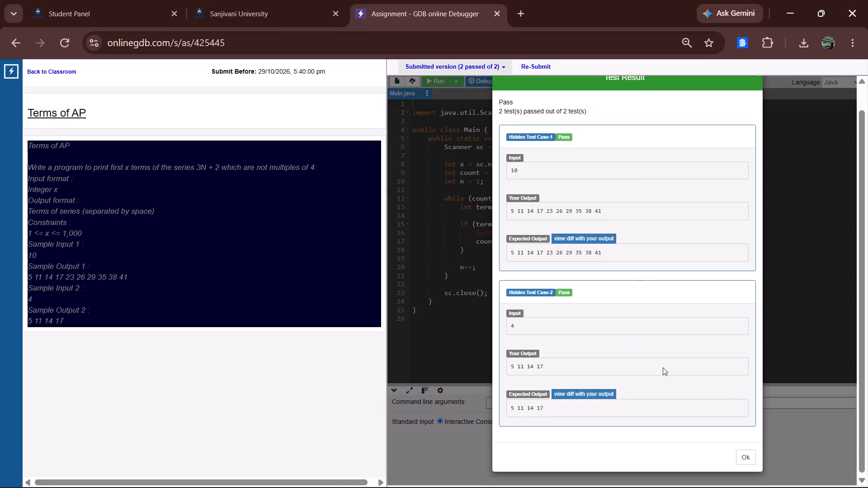
{"action": "left_click", "coordinate": [742, 455]}
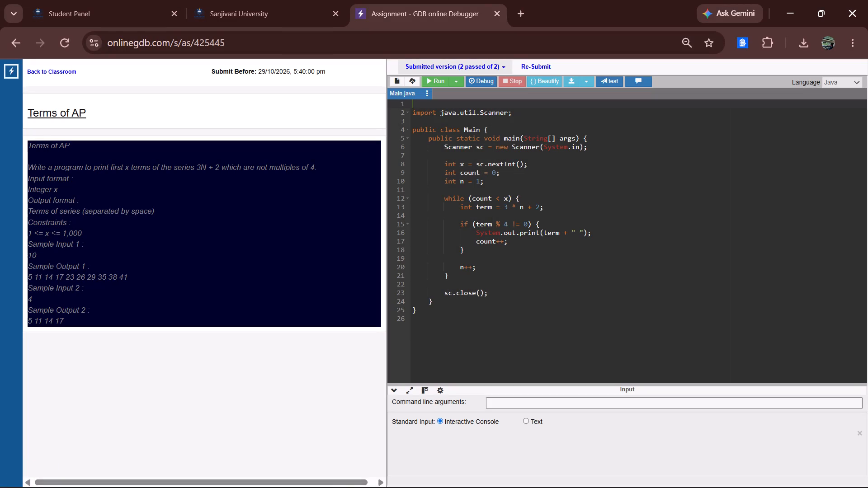
Take a screenshot of the Terms of AP code editor area, from its toolbar through the last code line.
{"action": "key", "text": "ctrl+equal"}
{"action": "key", "text": "ctrl+equal"}
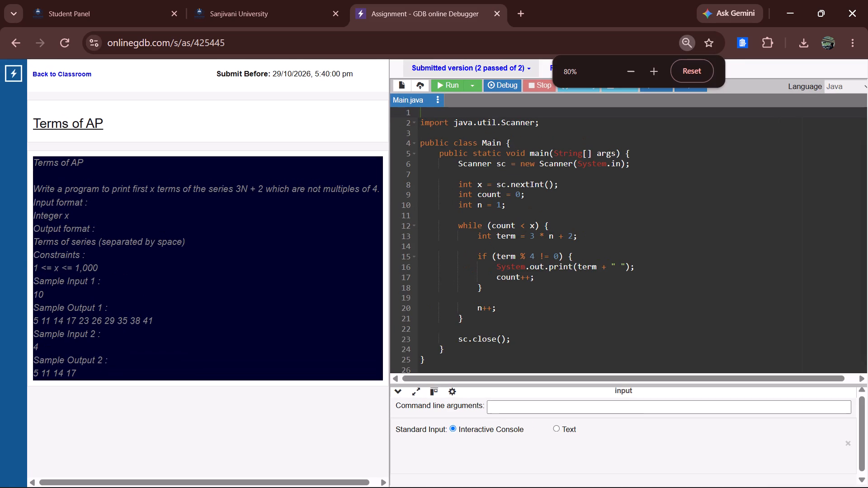
{"action": "key", "text": "ctrl+minus"}
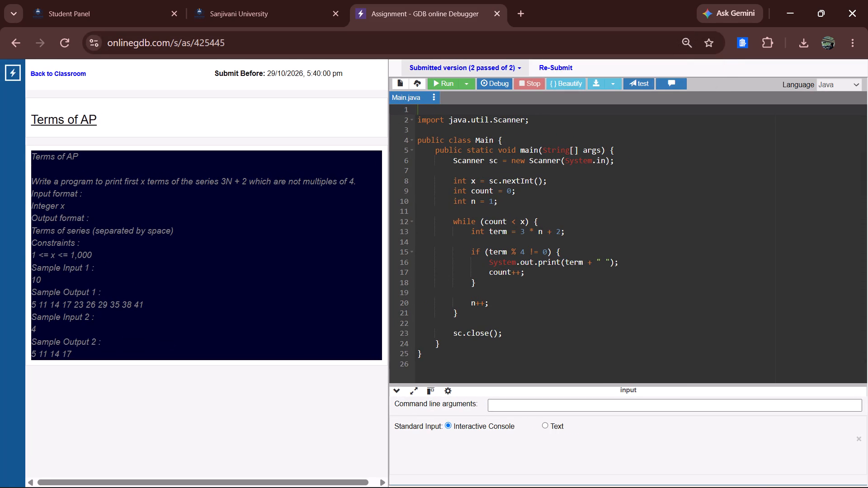
{"action": "key", "text": "Print"}
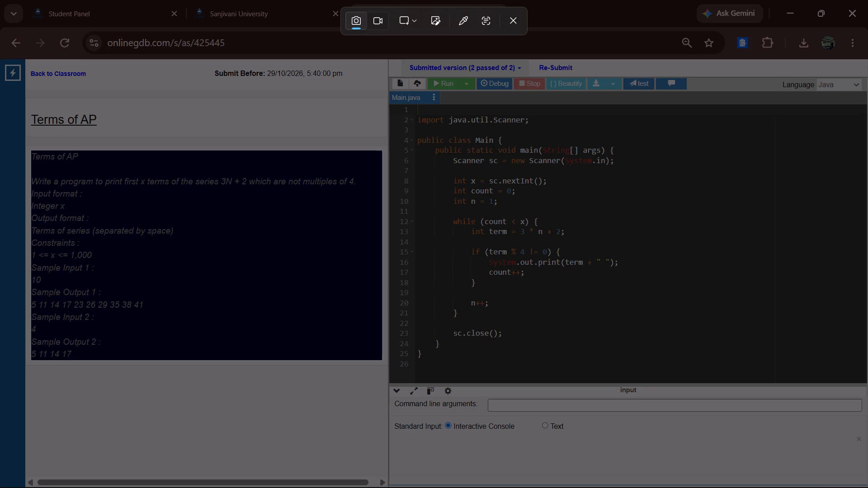
{"action": "left_click_drag", "start_coordinate": [389, 76], "coordinate": [484, 119]}
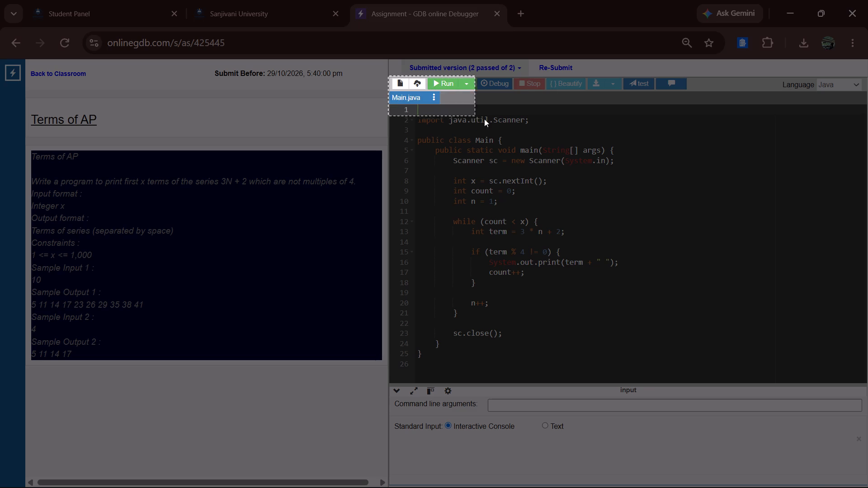
{"action": "left_click_drag", "start_coordinate": [484, 119], "coordinate": [867, 385]}
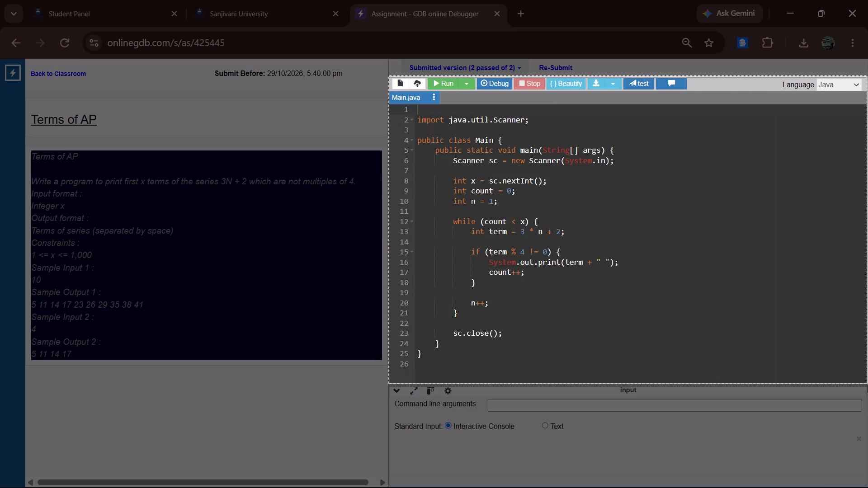
{"action": "left_click_drag", "start_coordinate": [867, 385], "coordinate": [867, 383]}
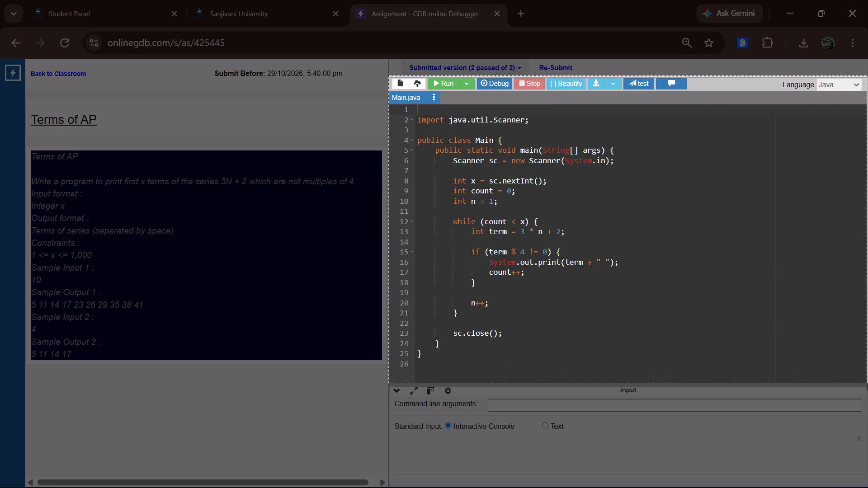
{"action": "left_click_drag", "start_coordinate": [867, 383], "coordinate": [867, 385]}
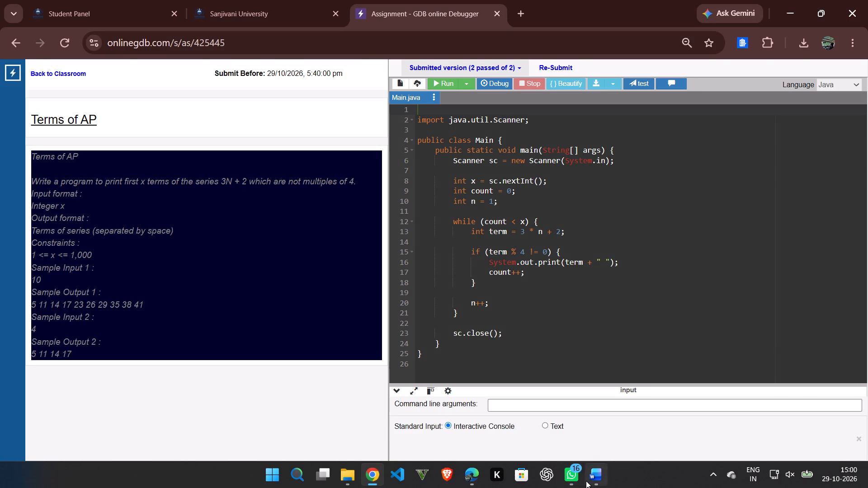
Switch to Word, replace the picture under Q4: Terms of AP with the code screenshot, enlarge it to text width, and add a line below.
{"action": "left_click", "coordinate": [586, 481]}
{"action": "left_click", "coordinate": [331, 211]}
{"action": "scroll", "coordinate": [331, 211], "scroll_direction": "right", "scroll_amount": 3}
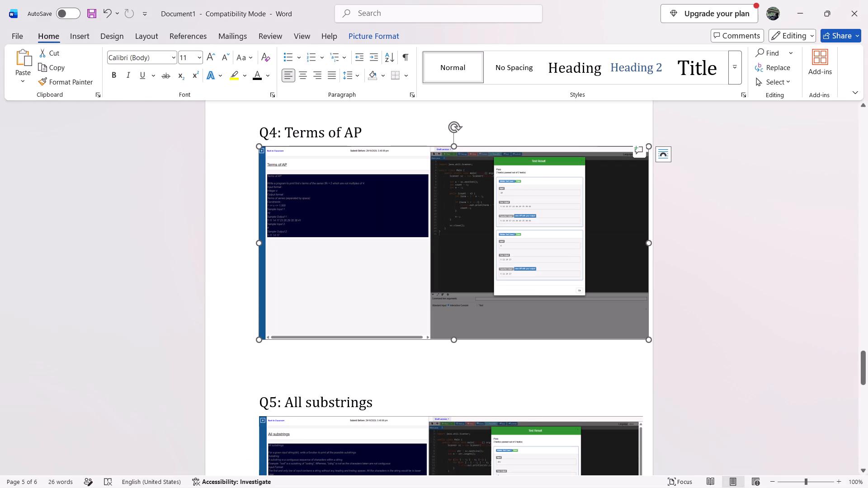
{"action": "key", "text": "Delete"}
{"action": "key", "text": "ctrl+v"}
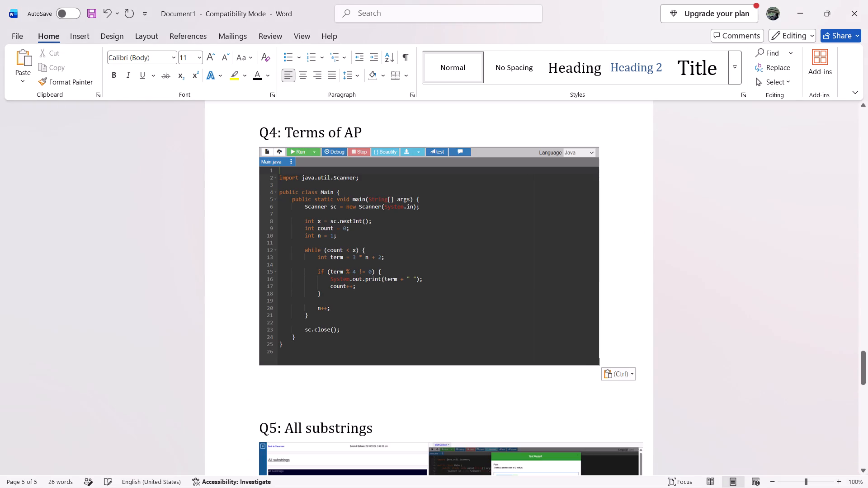
{"action": "left_click", "coordinate": [368, 202]}
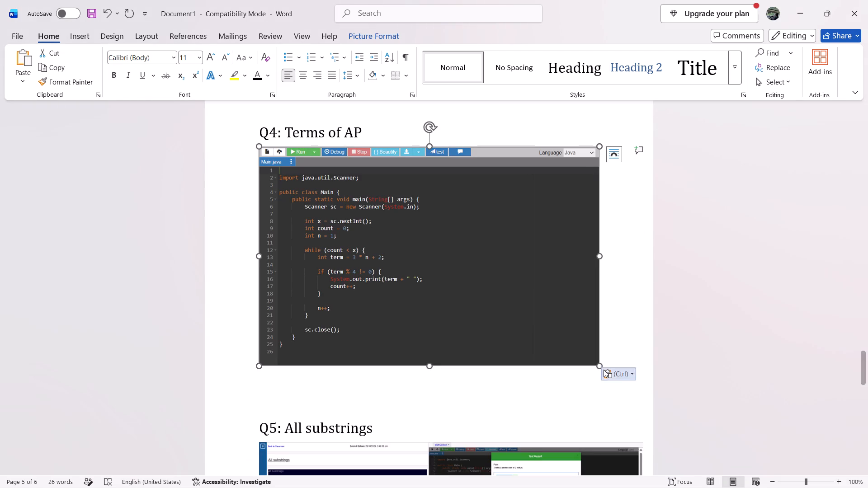
{"action": "left_click_drag", "start_coordinate": [600, 367], "coordinate": [613, 396]}
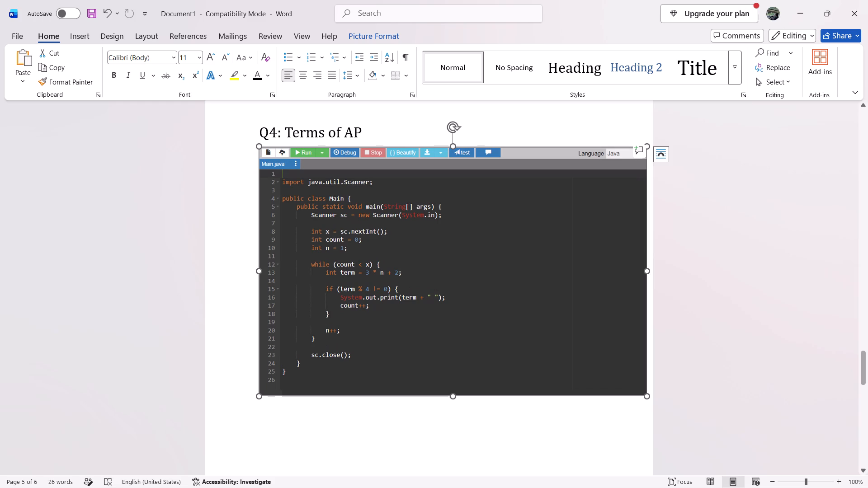
{"action": "left_click", "coordinate": [650, 402]}
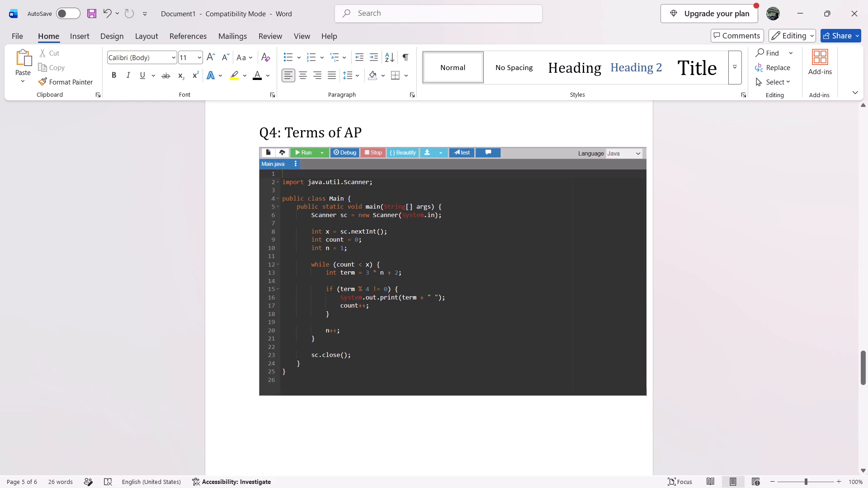
{"action": "key", "text": "Return"}
Switch to Chrome, run the Terms of AP test cases, and take a screenshot of the Test Result dialog showing both test cases.
{"action": "left_click", "coordinate": [796, 8]}
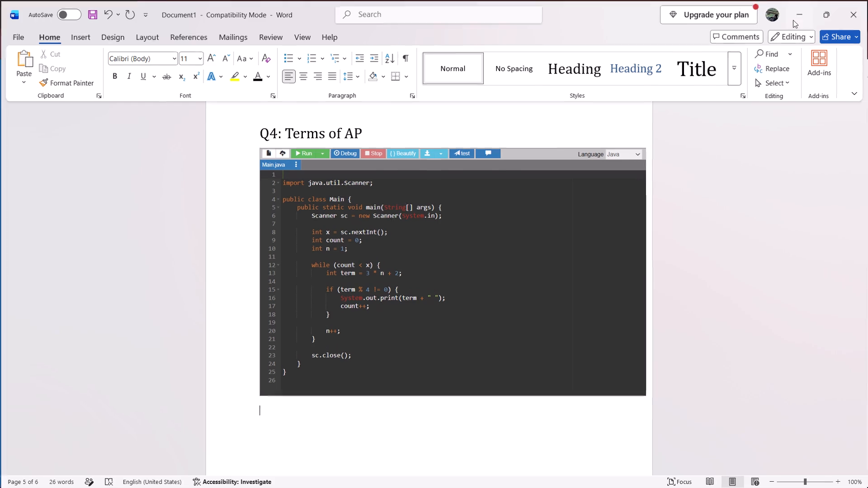
{"action": "left_click", "coordinate": [645, 88]}
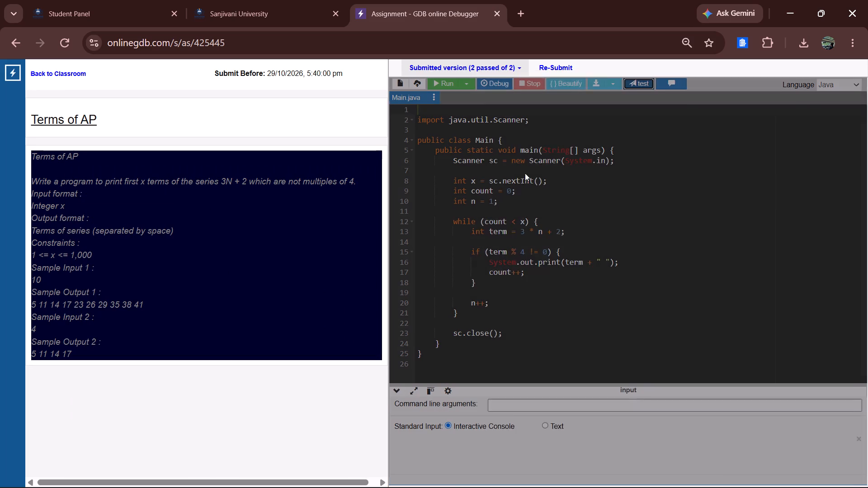
{"action": "scroll", "coordinate": [499, 136], "scroll_direction": "down", "scroll_amount": 1}
{"action": "scroll", "coordinate": [499, 136], "scroll_direction": "up", "scroll_amount": 1}
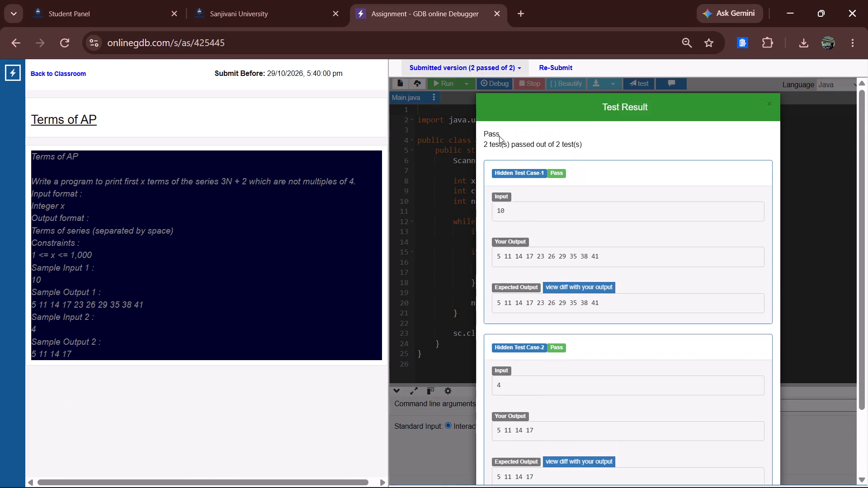
{"action": "key", "text": "ctrl+minus"}
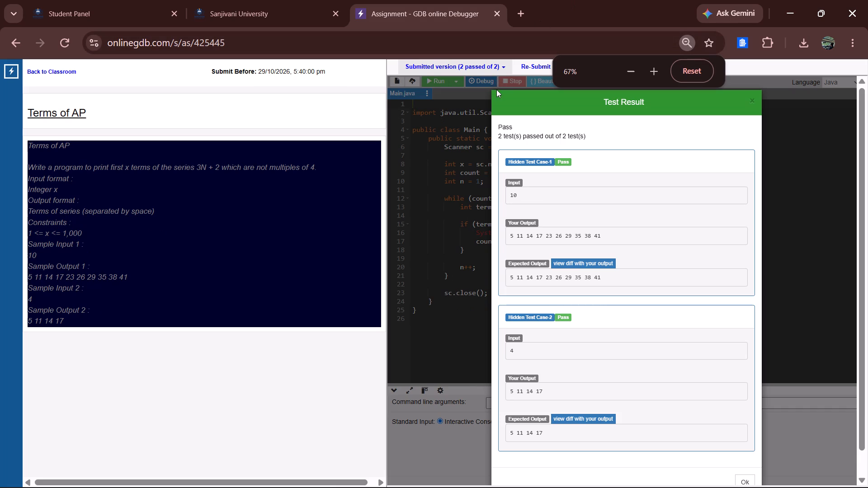
{"action": "key", "text": "Print"}
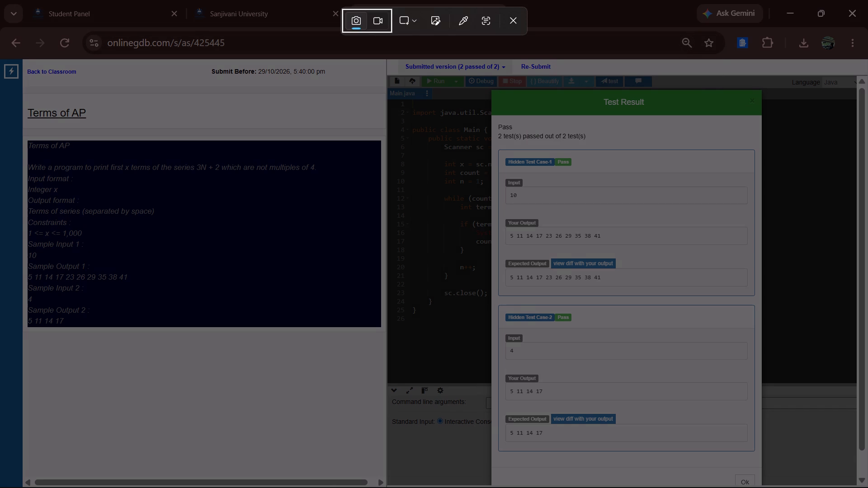
{"action": "left_click_drag", "start_coordinate": [493, 89], "coordinate": [728, 487]}
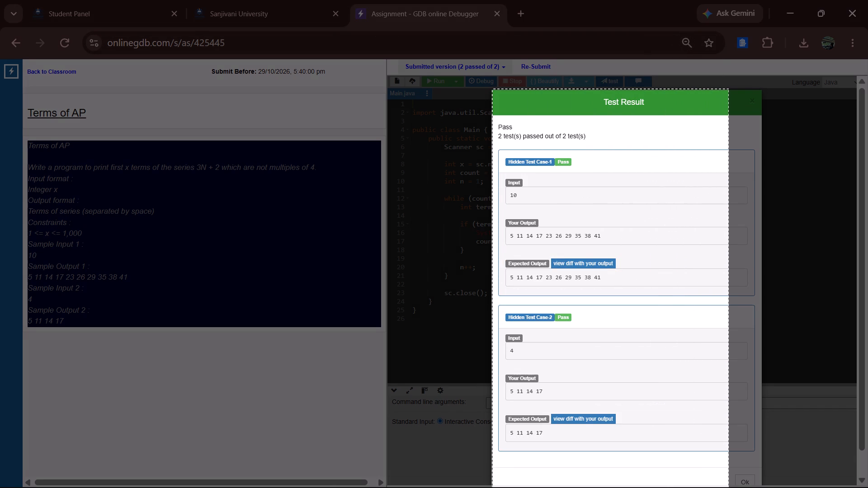
{"action": "left_click_drag", "start_coordinate": [728, 487], "coordinate": [762, 487]}
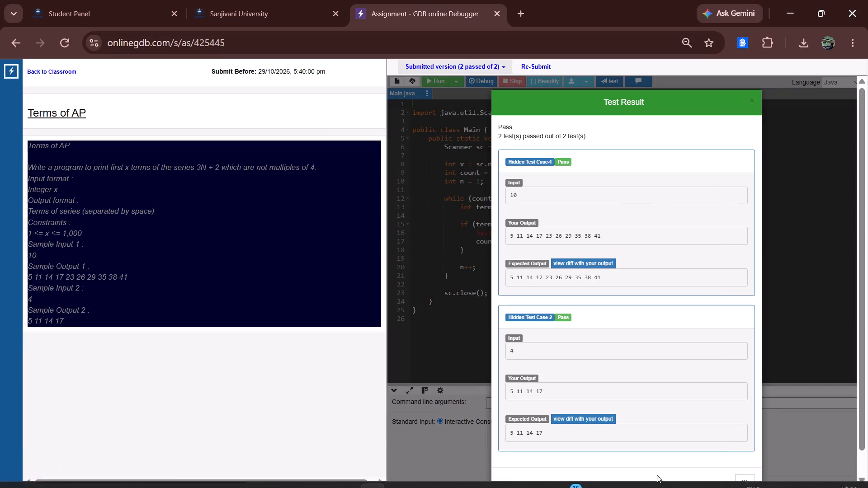
Switch to Word, paste the Test Result screenshot below the Terms of AP code picture, and enlarge it to nearly the text width.
{"action": "left_click", "coordinate": [589, 479]}
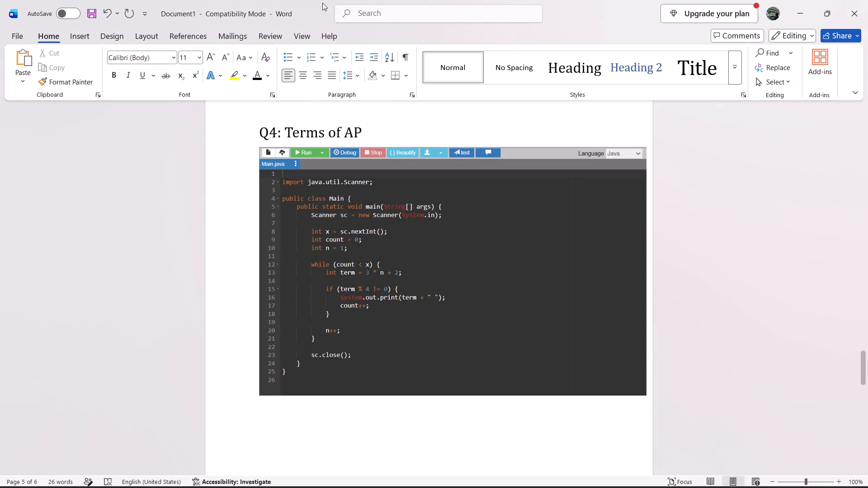
{"action": "scroll", "coordinate": [318, 224], "scroll_direction": "down", "scroll_amount": 2}
{"action": "key", "text": "ctrl+v"}
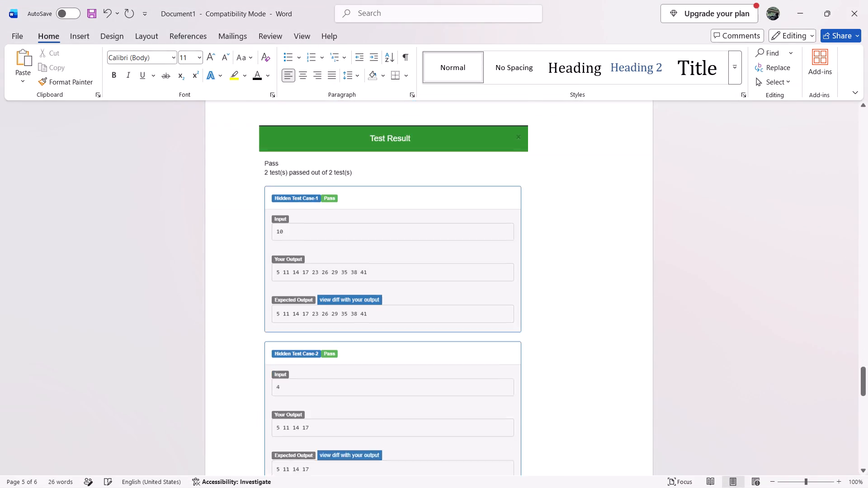
{"action": "left_click", "coordinate": [391, 292]}
{"action": "left_click_drag", "start_coordinate": [529, 260], "coordinate": [536, 261]}
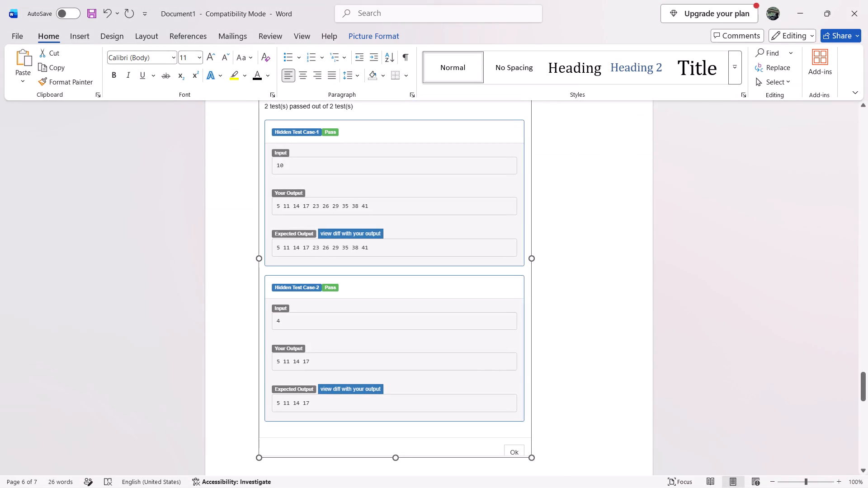
{"action": "left_click_drag", "start_coordinate": [536, 261], "coordinate": [576, 267]}
{"action": "scroll", "coordinate": [540, 265], "scroll_direction": "up", "scroll_amount": 4}
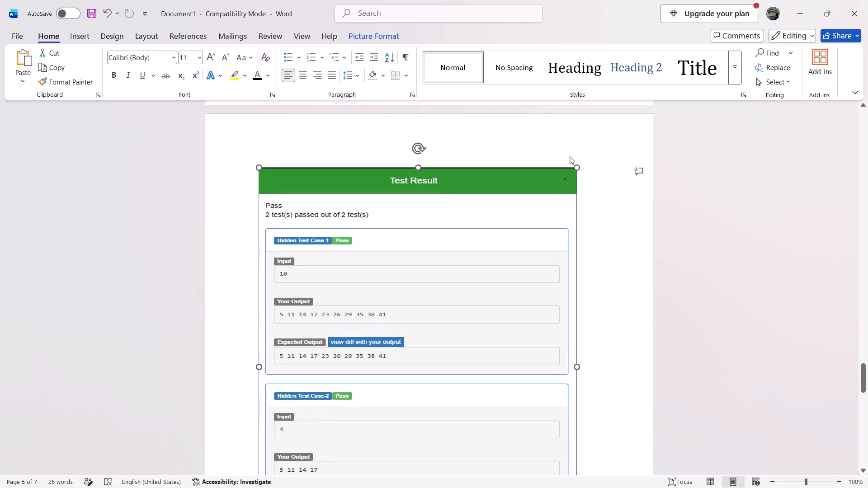
{"action": "left_click_drag", "start_coordinate": [576, 166], "coordinate": [606, 160]}
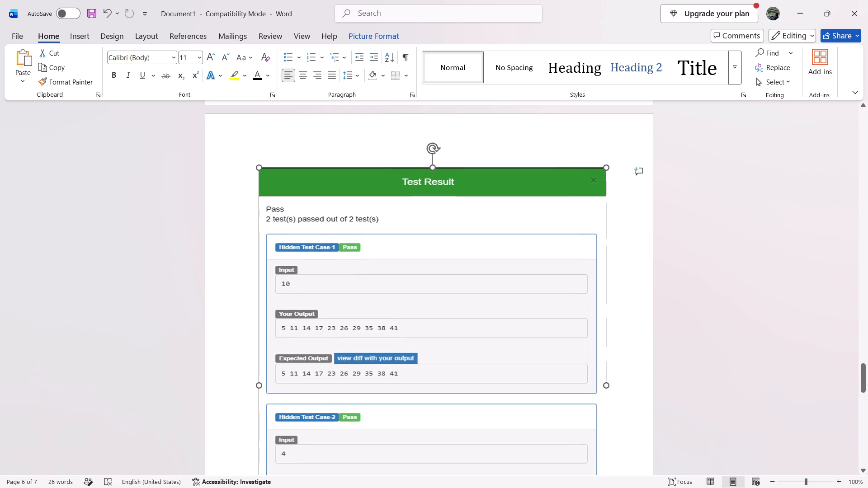
{"action": "left_click_drag", "start_coordinate": [606, 160], "coordinate": [609, 160]}
Review the Q4: Terms of AP section from its heading and code picture through the test-result picture to the Q5: All substrings heading.
{"action": "scroll", "coordinate": [513, 280], "scroll_direction": "down", "scroll_amount": 8}
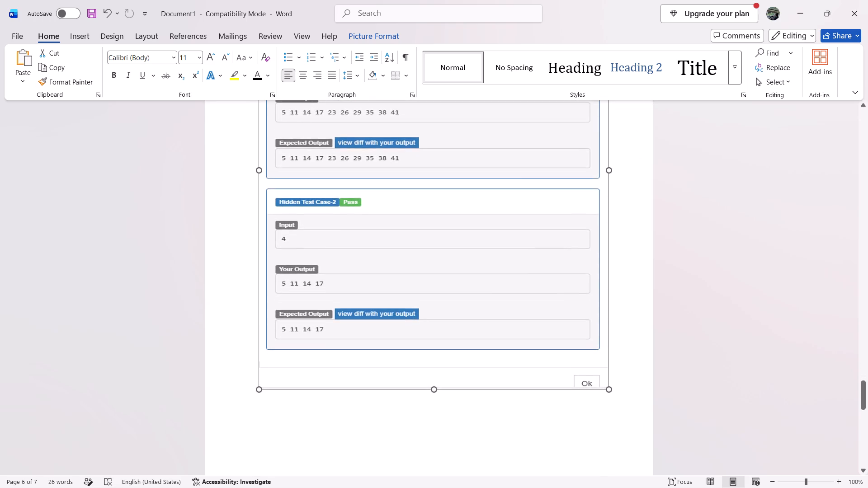
{"action": "scroll", "coordinate": [511, 281], "scroll_direction": "up", "scroll_amount": 20}
{"action": "scroll", "coordinate": [511, 281], "scroll_direction": "up", "scroll_amount": 15}
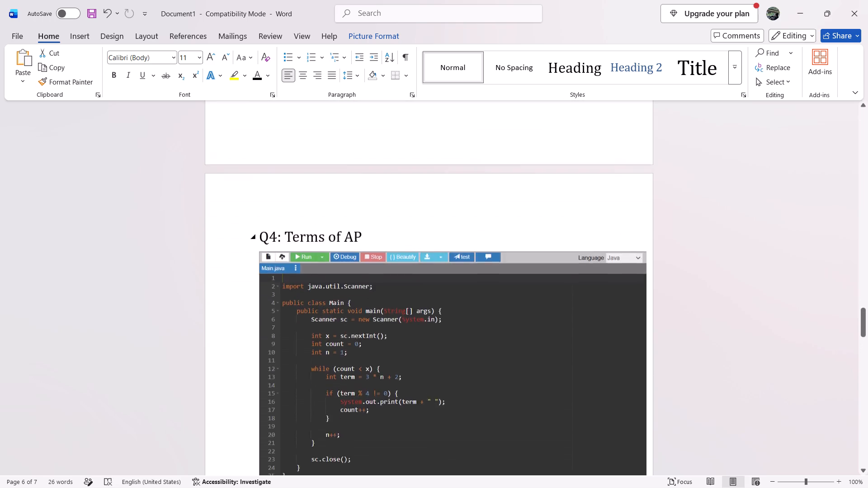
{"action": "scroll", "coordinate": [518, 279], "scroll_direction": "up", "scroll_amount": 16}
{"action": "scroll", "coordinate": [518, 279], "scroll_direction": "down", "scroll_amount": 8}
{"action": "scroll", "coordinate": [518, 279], "scroll_direction": "down", "scroll_amount": 17}
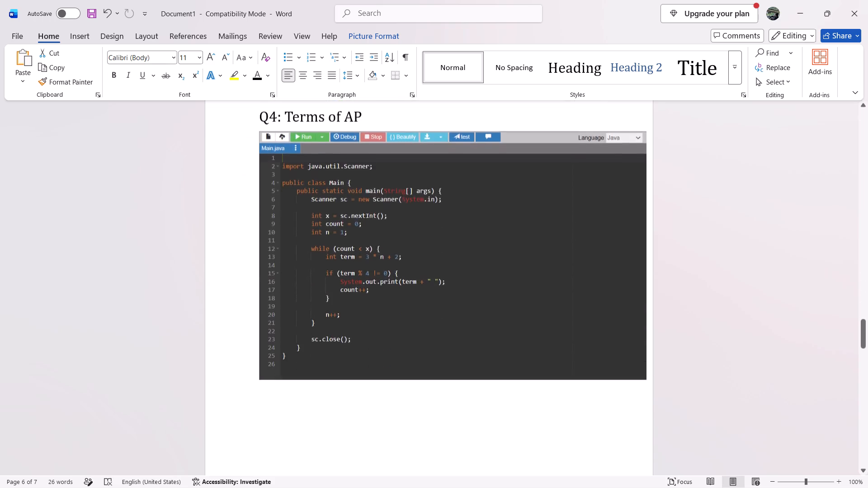
{"action": "scroll", "coordinate": [518, 279], "scroll_direction": "down", "scroll_amount": 20}
{"action": "scroll", "coordinate": [518, 279], "scroll_direction": "down", "scroll_amount": 13}
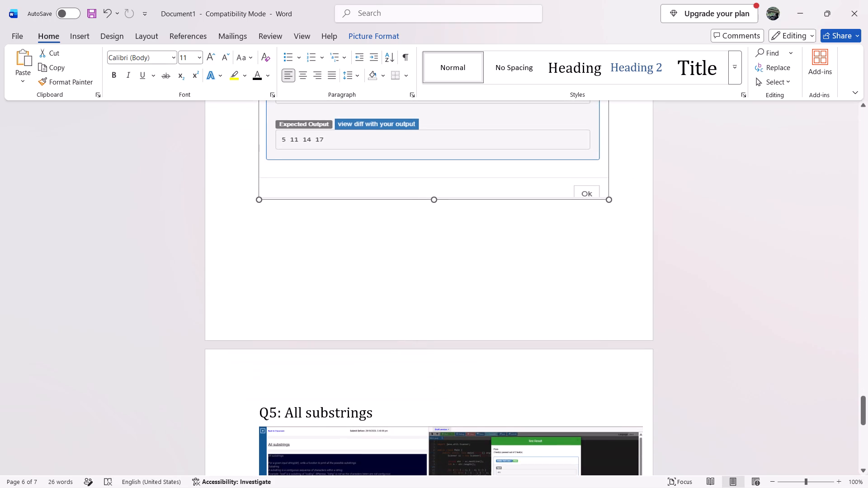
{"action": "left_click", "coordinate": [629, 199]}
{"action": "scroll", "coordinate": [544, 312], "scroll_direction": "down", "scroll_amount": 6}
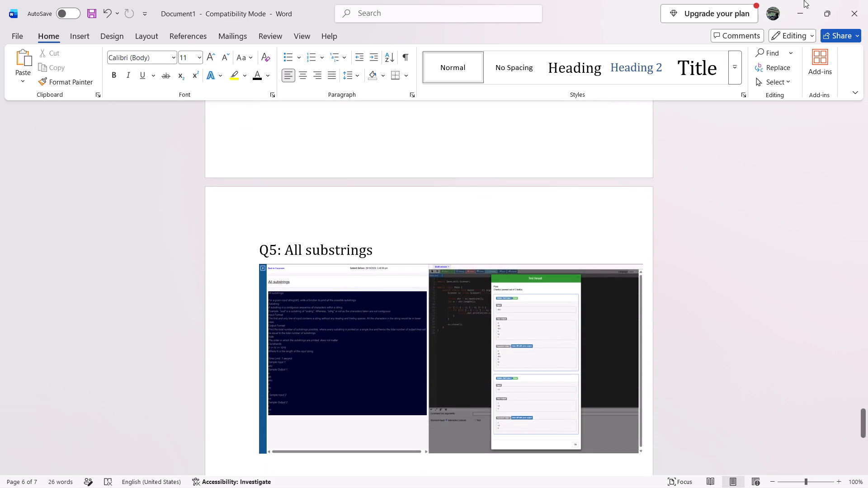
Switch to Chrome, close the Test Result dialog, and open the Reverse String Wordwise assignment from the Java_PBL_Batch-2 classroom.
{"action": "left_click", "coordinate": [802, 5]}
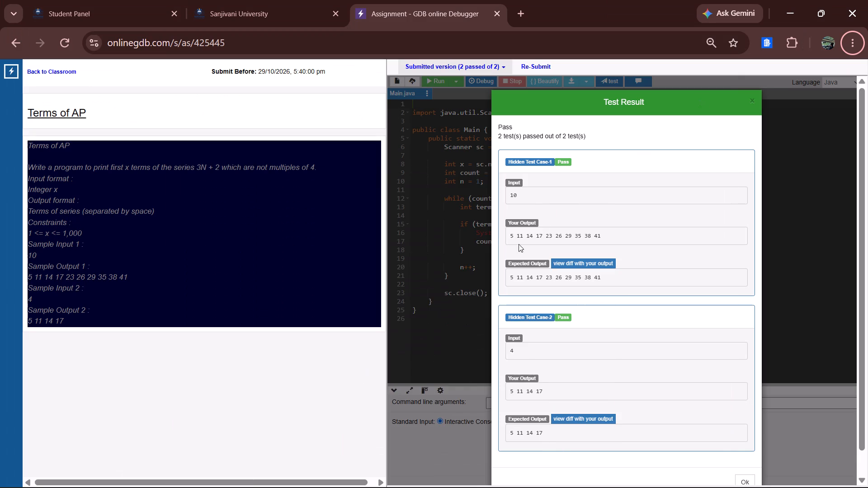
{"action": "scroll", "coordinate": [633, 225], "scroll_direction": "down", "scroll_amount": 4}
{"action": "left_click", "coordinate": [745, 456]}
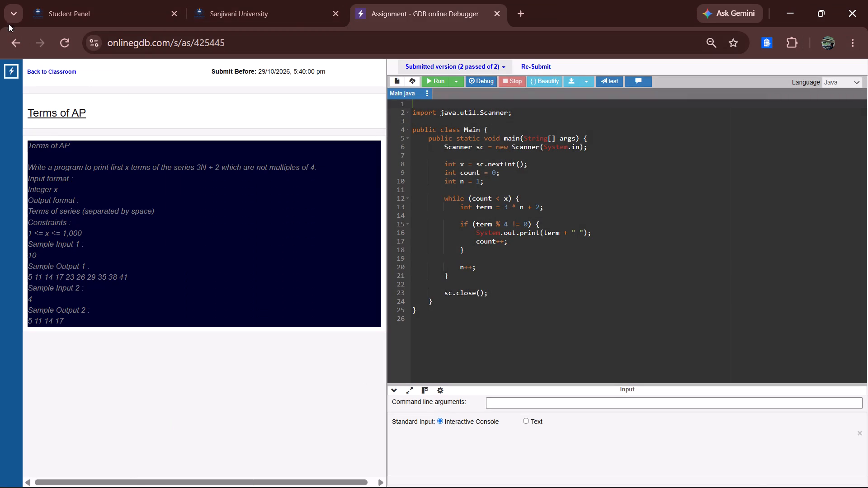
{"action": "left_click", "coordinate": [12, 44]}
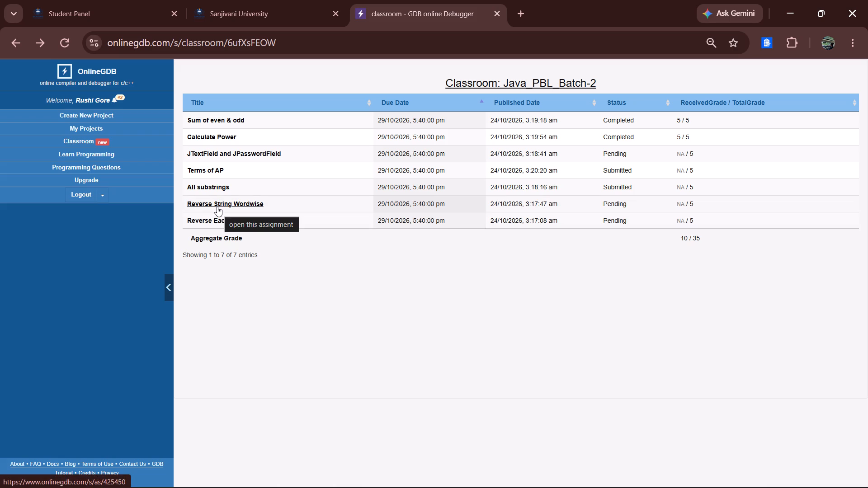
{"action": "left_click", "coordinate": [217, 206]}
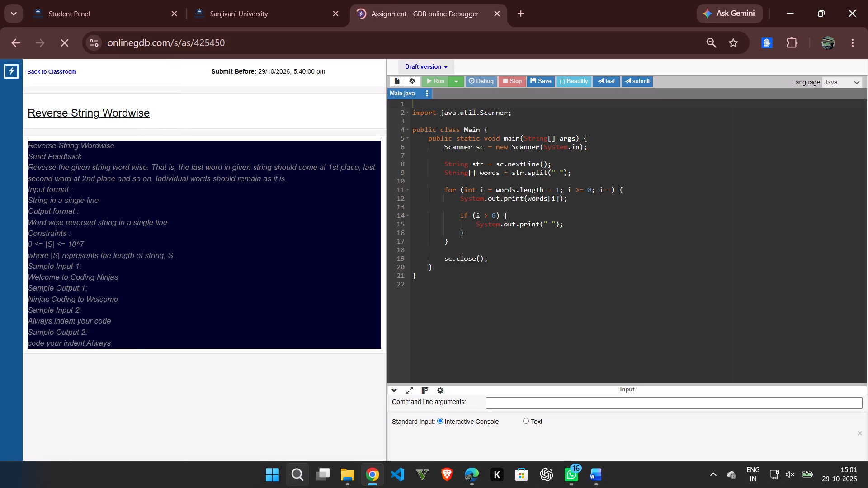
Switch to Word and review the Q4: Terms of AP code and test-result pictures and the Q5: All substrings section.
{"action": "left_click", "coordinate": [598, 472]}
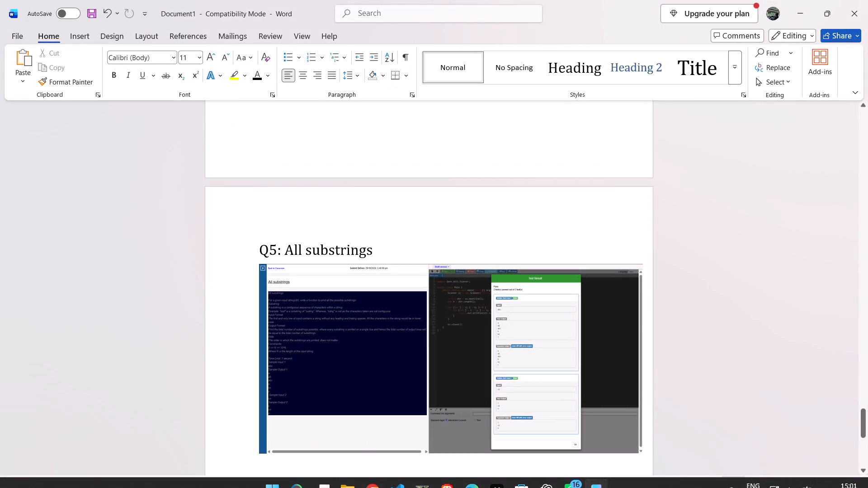
{"action": "scroll", "coordinate": [469, 350], "scroll_direction": "down", "scroll_amount": 6}
{"action": "scroll", "coordinate": [453, 347], "scroll_direction": "up", "scroll_amount": 5}
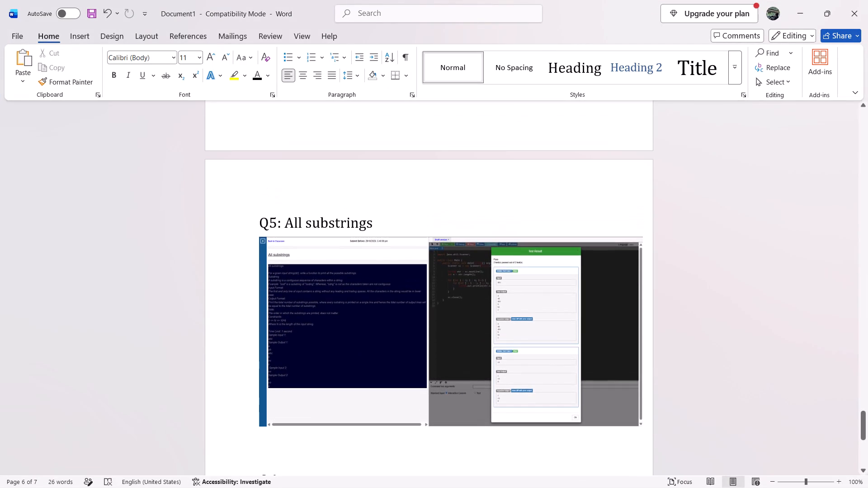
{"action": "scroll", "coordinate": [401, 366], "scroll_direction": "down", "scroll_amount": 4}
{"action": "scroll", "coordinate": [401, 374], "scroll_direction": "up", "scroll_amount": 20}
{"action": "scroll", "coordinate": [401, 374], "scroll_direction": "up", "scroll_amount": 3}
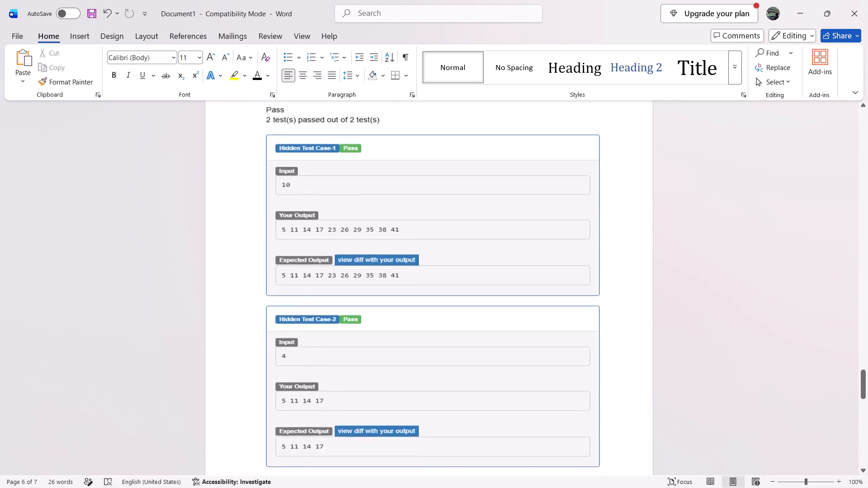
{"action": "scroll", "coordinate": [401, 374], "scroll_direction": "up", "scroll_amount": 20}
{"action": "scroll", "coordinate": [401, 374], "scroll_direction": "up", "scroll_amount": 10}
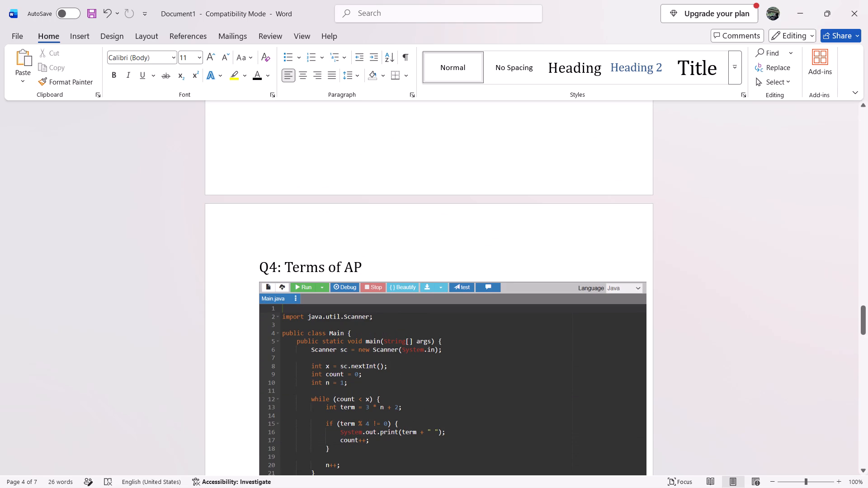
{"action": "scroll", "coordinate": [581, 451], "scroll_direction": "down", "scroll_amount": 14}
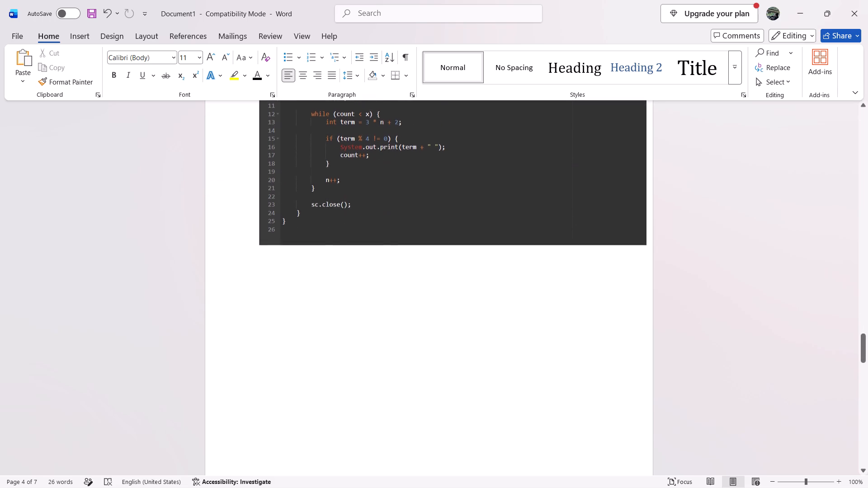
{"action": "scroll", "coordinate": [544, 441], "scroll_direction": "down", "scroll_amount": 13}
{"action": "scroll", "coordinate": [543, 441], "scroll_direction": "down", "scroll_amount": 17}
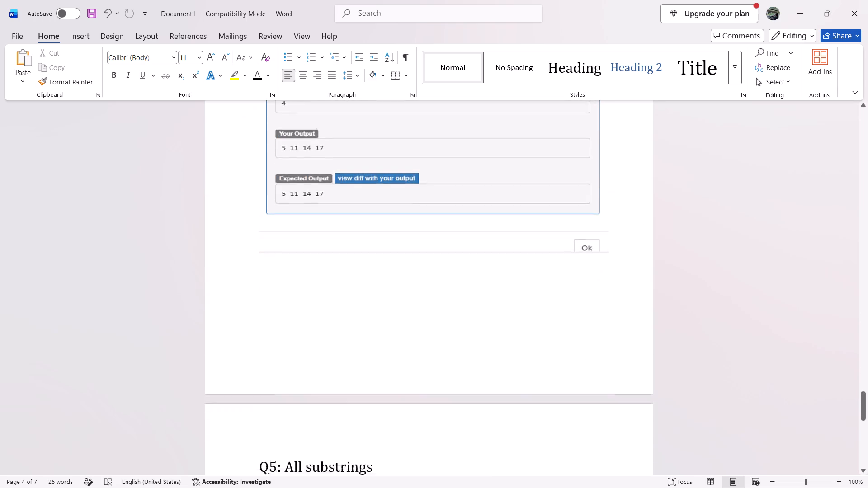
{"action": "scroll", "coordinate": [525, 444], "scroll_direction": "down", "scroll_amount": 6}
{"action": "scroll", "coordinate": [520, 447], "scroll_direction": "up", "scroll_amount": 14}
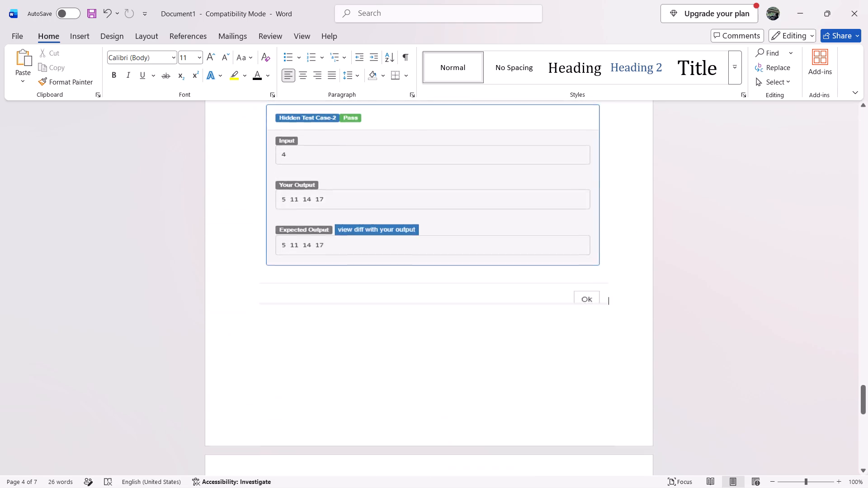
{"action": "scroll", "coordinate": [520, 447], "scroll_direction": "up", "scroll_amount": 20}
{"action": "scroll", "coordinate": [520, 447], "scroll_direction": "up", "scroll_amount": 9}
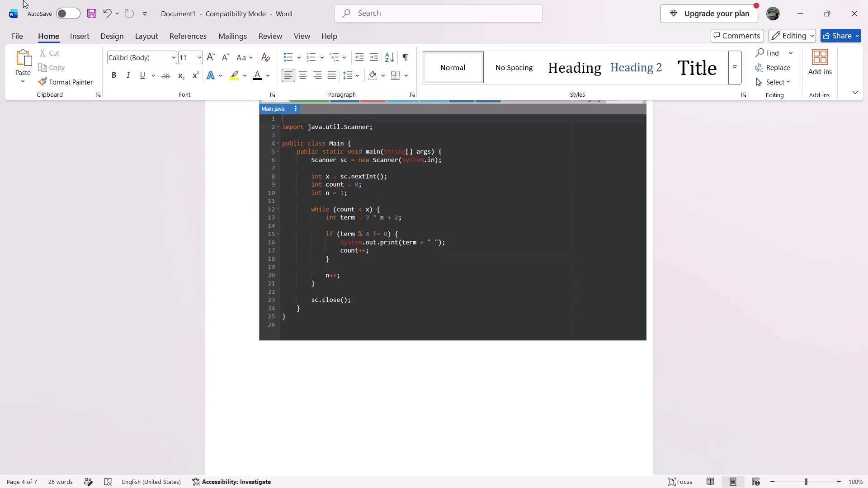
Switch to Chrome, return to the Java_PBL_Batch-2 classroom, and open the Sum of even & odd assignment.
{"action": "left_click", "coordinate": [796, 11]}
{"action": "left_click", "coordinate": [10, 43]}
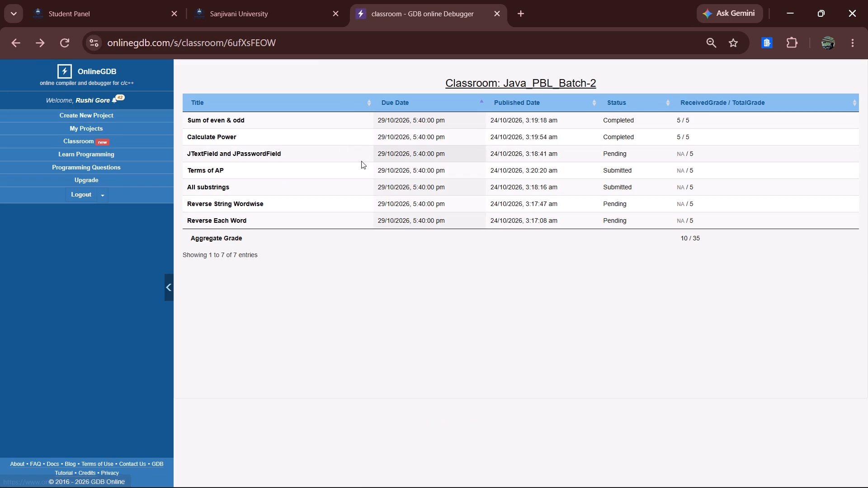
{"action": "left_click", "coordinate": [218, 122]}
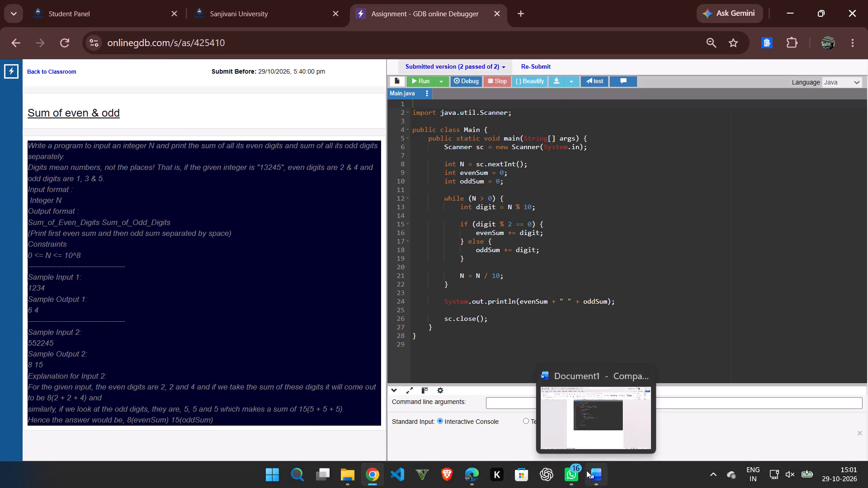
Switch to Word, go to the Q1: Sum of even & odd section, and arrange Word and Chrome side by side.
{"action": "left_click", "coordinate": [586, 470]}
{"action": "scroll", "coordinate": [459, 316], "scroll_direction": "up", "scroll_amount": 17}
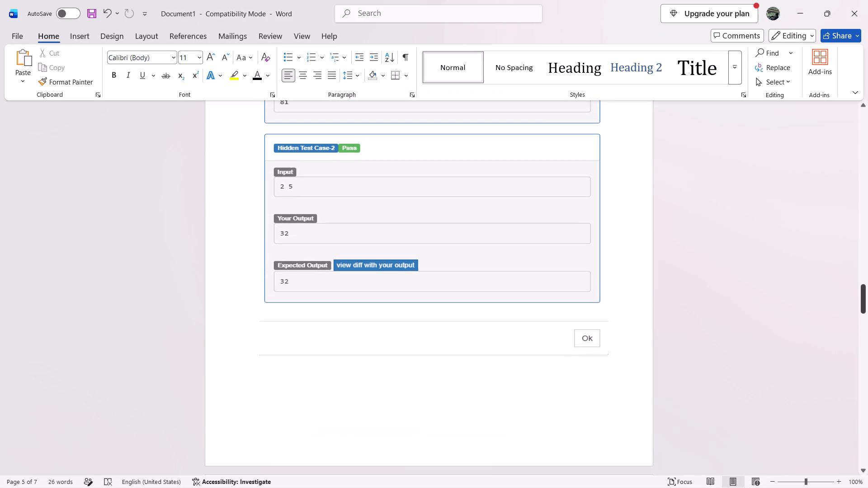
{"action": "left_click_drag", "start_coordinate": [859, 301], "coordinate": [859, 157]}
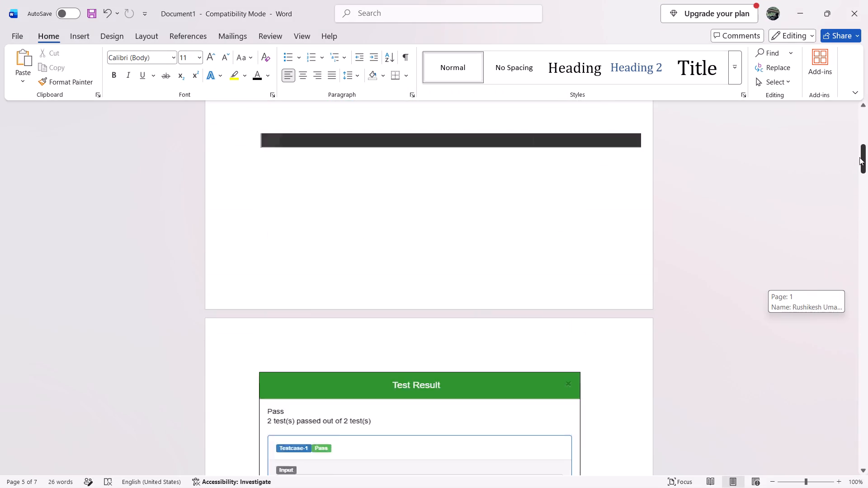
{"action": "left_click_drag", "start_coordinate": [859, 157], "coordinate": [865, 117]}
{"action": "scroll", "coordinate": [451, 401], "scroll_direction": "down", "scroll_amount": 7}
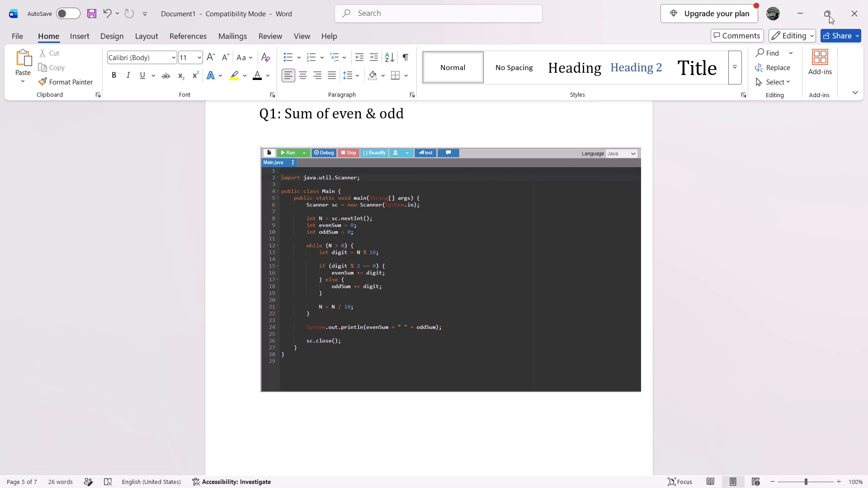
{"action": "left_click", "coordinate": [783, 50]}
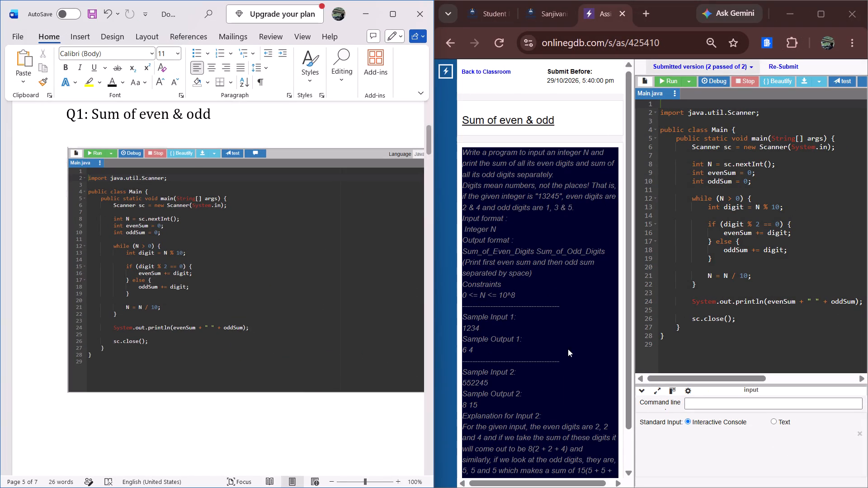
Run the Sum of even & odd test cases in Chrome and compare them with the Q1 test-result picture in Word.
{"action": "left_click_drag", "start_coordinate": [691, 378], "coordinate": [727, 374]}
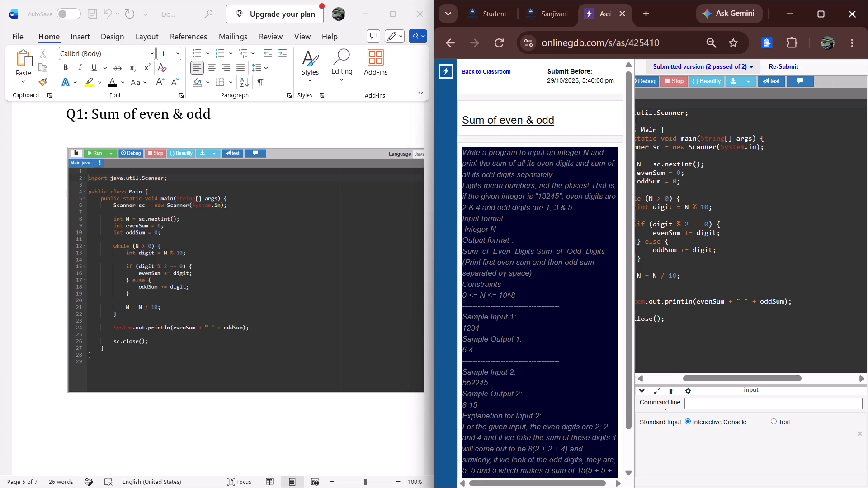
{"action": "left_click", "coordinate": [766, 77]}
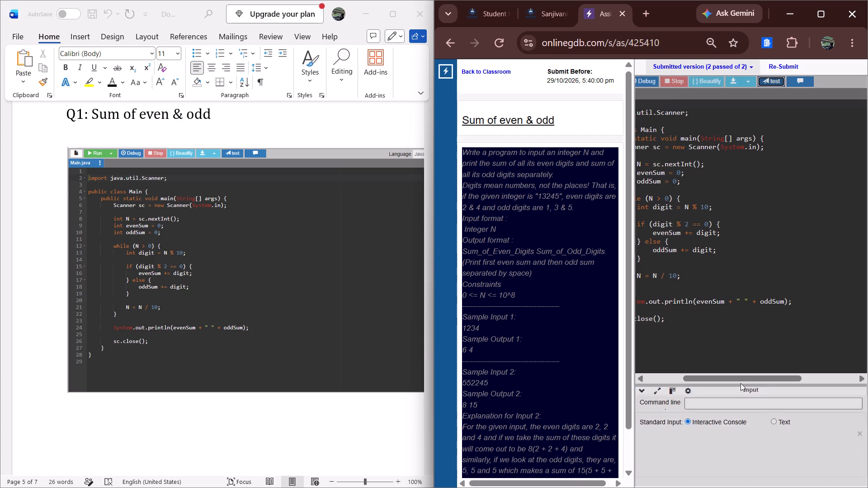
{"action": "scroll", "coordinate": [33, 370], "scroll_direction": "down", "scroll_amount": 15}
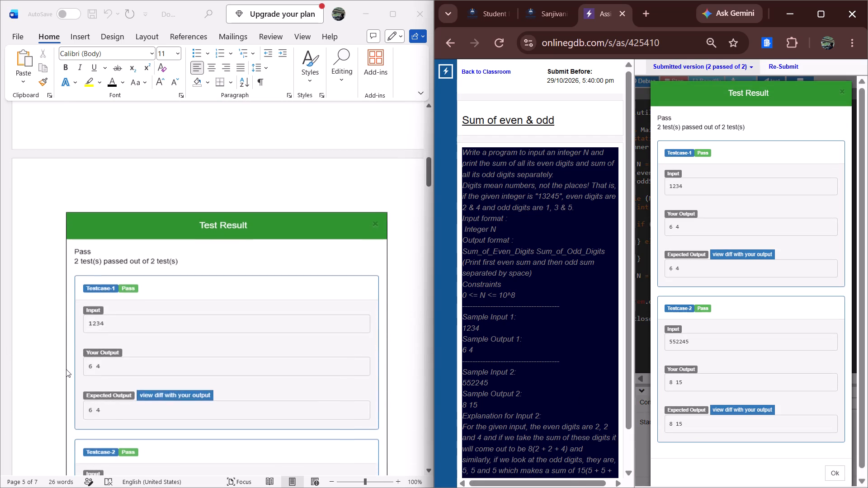
{"action": "scroll", "coordinate": [66, 369], "scroll_direction": "down", "scroll_amount": 1}
{"action": "scroll", "coordinate": [66, 369], "scroll_direction": "down", "scroll_amount": 20}
{"action": "scroll", "coordinate": [66, 369], "scroll_direction": "down", "scroll_amount": 1}
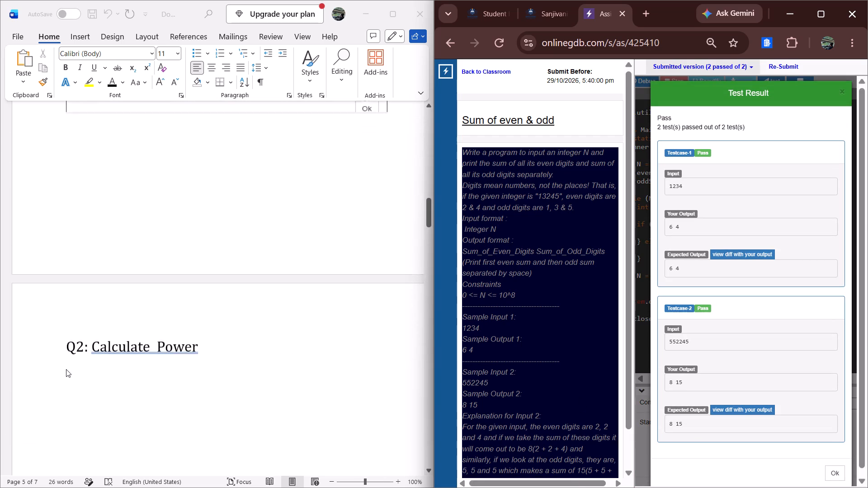
Show the Q2: Calculate Power section in Word and open the Calculate Power assignment from the classroom beside it.
{"action": "scroll", "coordinate": [66, 369], "scroll_direction": "down", "scroll_amount": 3}
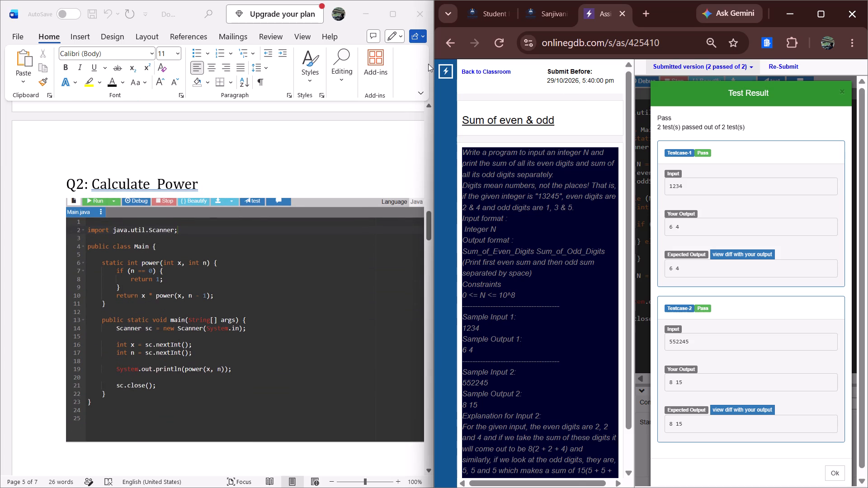
{"action": "left_click", "coordinate": [472, 70]}
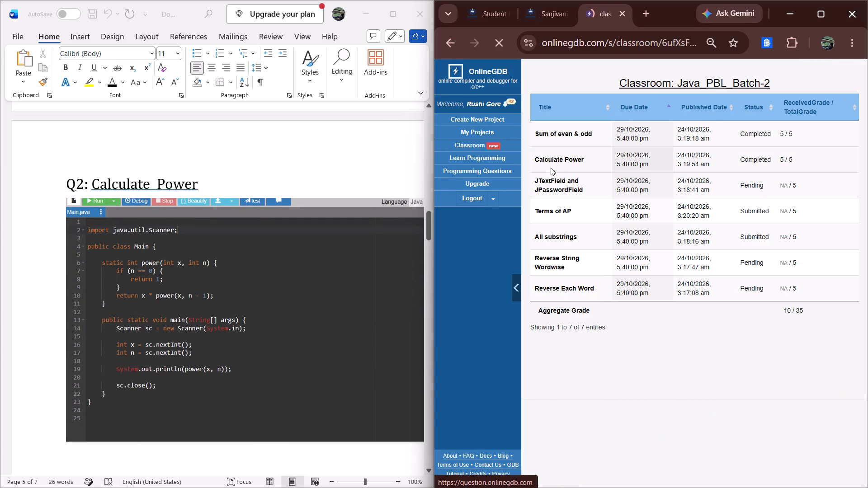
{"action": "left_click", "coordinate": [557, 158]}
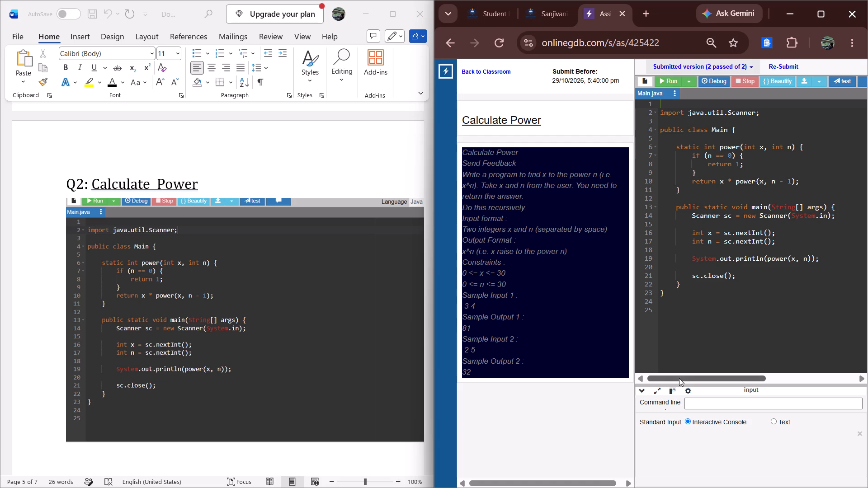
Run the Calculate Power test cases and compare both hidden test cases with the Q2 test-result picture in Word.
{"action": "left_click_drag", "start_coordinate": [686, 379], "coordinate": [690, 379]}
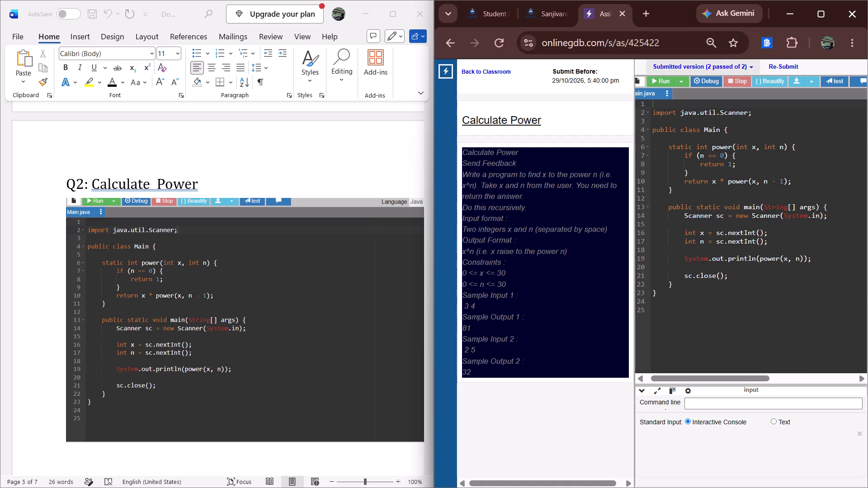
{"action": "left_click", "coordinate": [840, 82]}
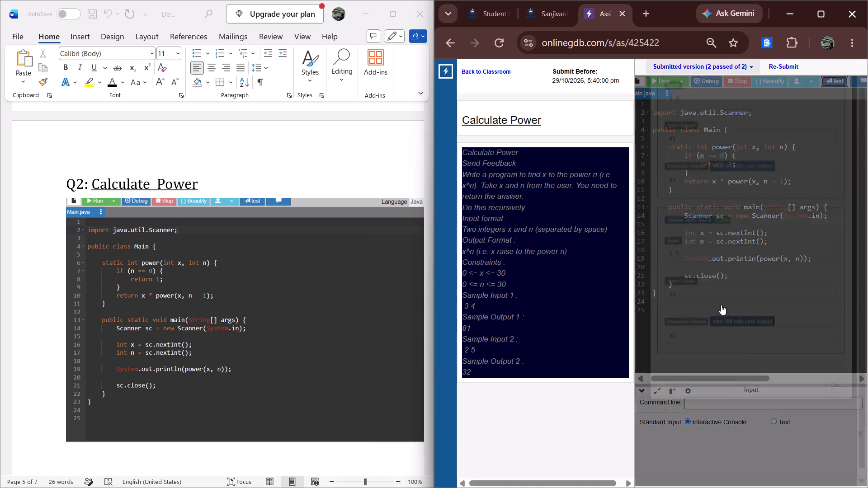
{"action": "scroll", "coordinate": [411, 338], "scroll_direction": "down", "scroll_amount": 7}
{"action": "scroll", "coordinate": [282, 322], "scroll_direction": "down", "scroll_amount": 14}
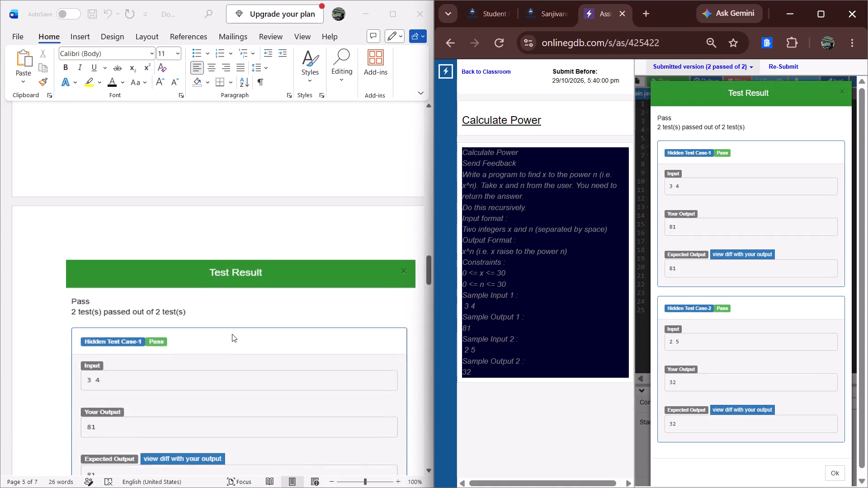
{"action": "scroll", "coordinate": [231, 334], "scroll_direction": "down", "scroll_amount": 9}
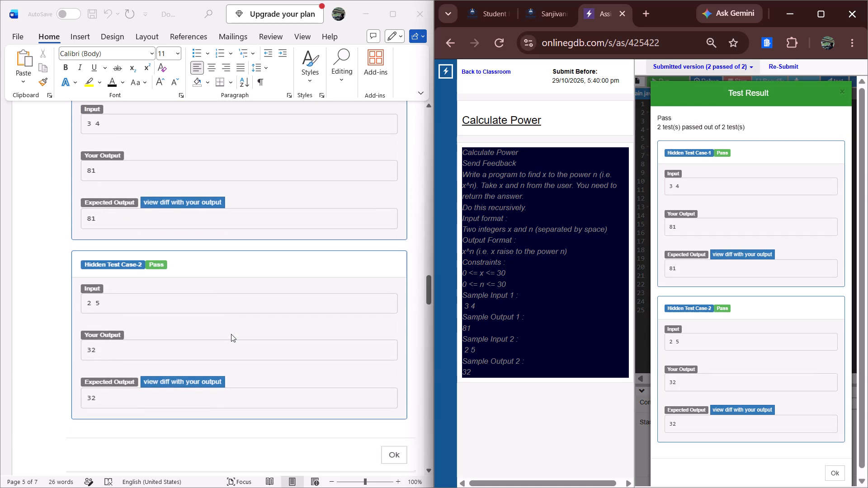
Go to the Q4: Terms of AP section in Word, close the Test Result dialog, and open the Terms of AP assignment.
{"action": "scroll", "coordinate": [231, 334], "scroll_direction": "down", "scroll_amount": 1}
{"action": "scroll", "coordinate": [744, 385], "scroll_direction": "down", "scroll_amount": 5}
{"action": "scroll", "coordinate": [331, 386], "scroll_direction": "down", "scroll_amount": 3}
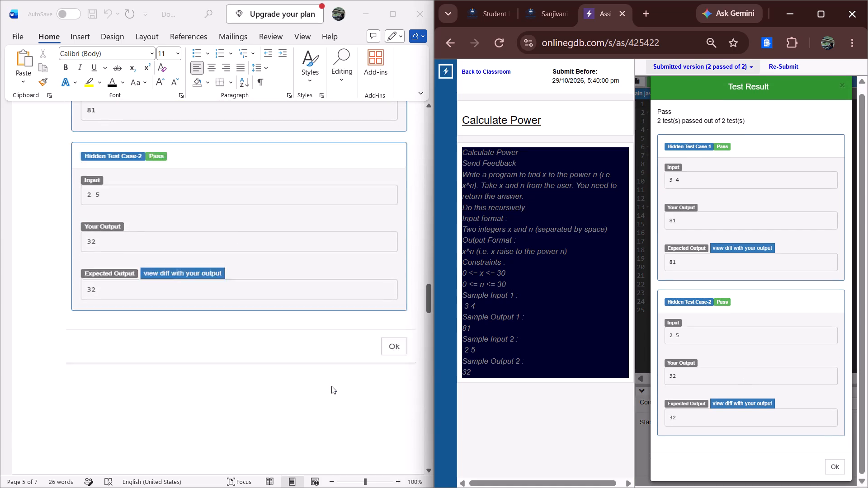
{"action": "scroll", "coordinate": [331, 386], "scroll_direction": "down", "scroll_amount": 8}
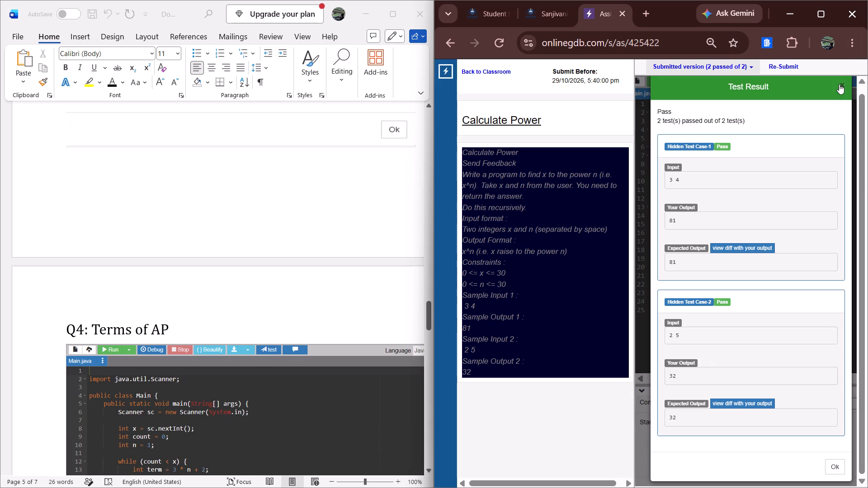
{"action": "left_click", "coordinate": [839, 84]}
{"action": "left_click", "coordinate": [473, 70]}
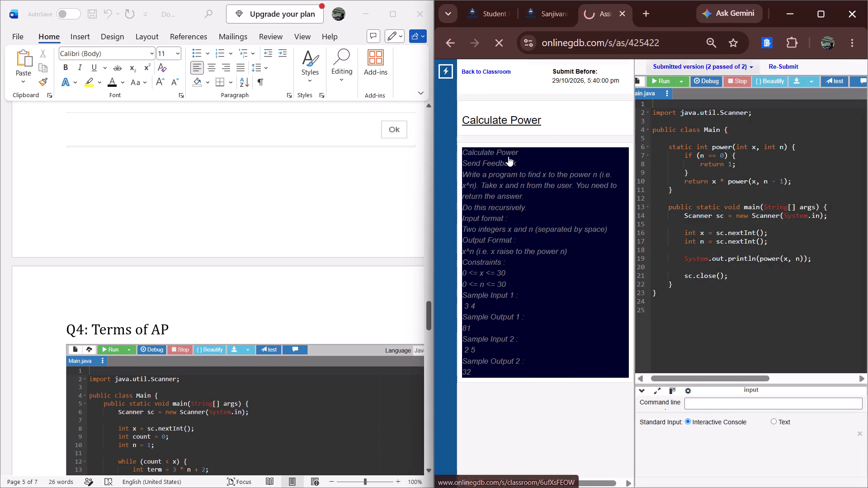
{"action": "left_click", "coordinate": [555, 209]}
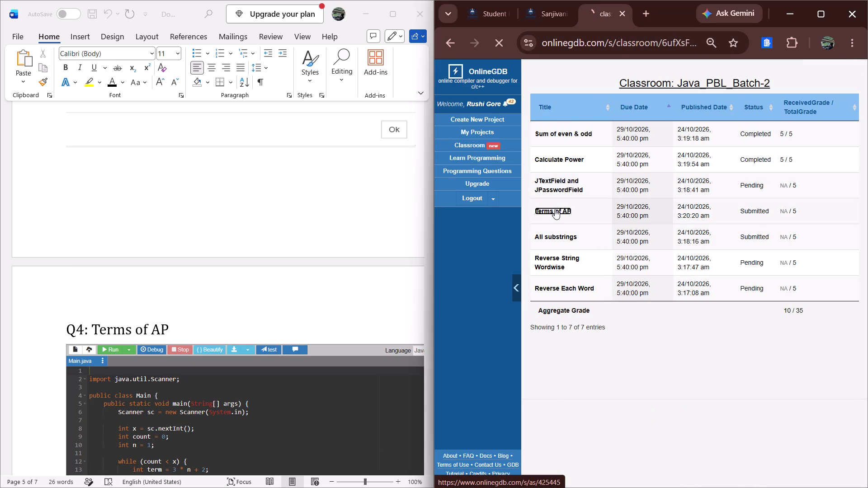
Compare the Q4 code picture with the Terms of AP code, run its test cases, and check them against the test-result picture.
{"action": "scroll", "coordinate": [371, 304], "scroll_direction": "down", "scroll_amount": 3}
{"action": "scroll", "coordinate": [590, 295], "scroll_direction": "down", "scroll_amount": 1}
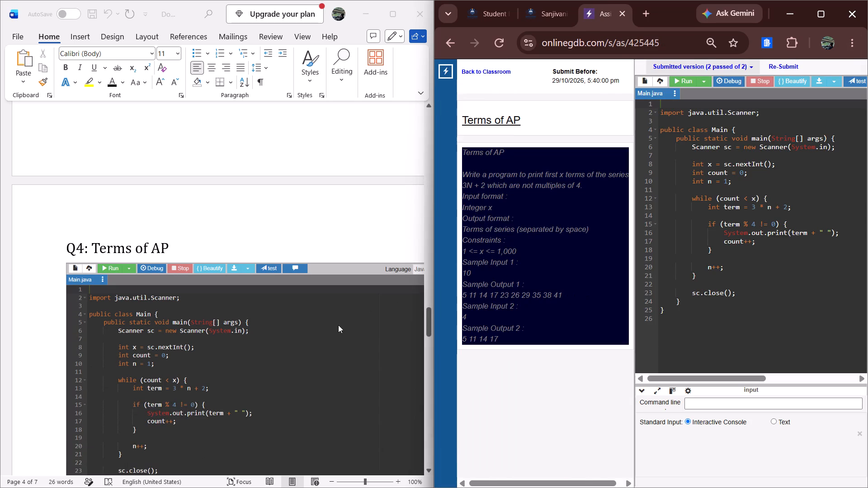
{"action": "scroll", "coordinate": [334, 326], "scroll_direction": "down", "scroll_amount": 2}
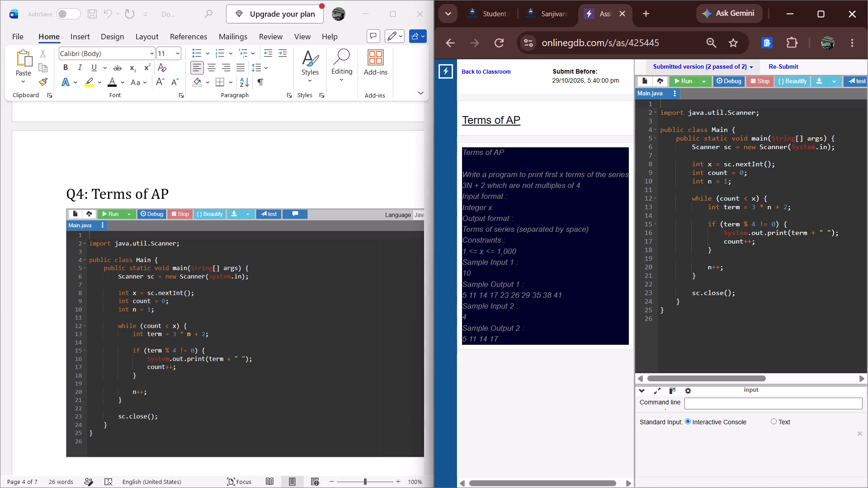
{"action": "left_click", "coordinate": [859, 80]}
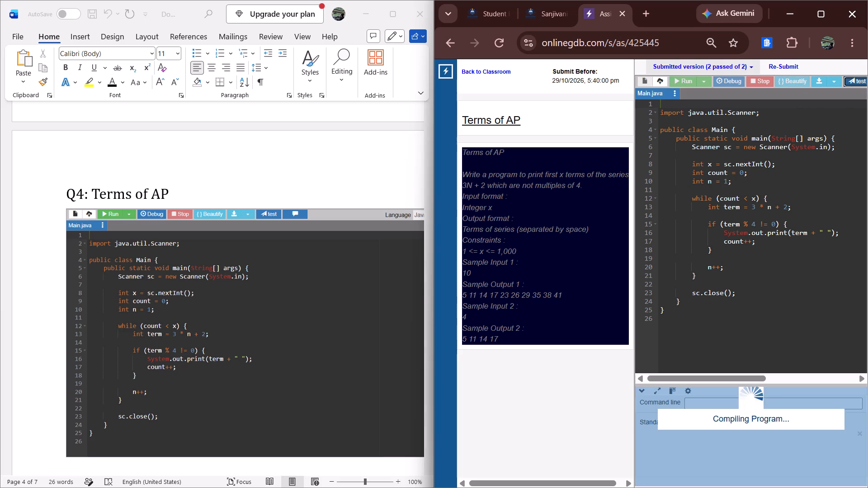
{"action": "scroll", "coordinate": [712, 290], "scroll_direction": "down", "scroll_amount": 1}
{"action": "scroll", "coordinate": [188, 369], "scroll_direction": "down", "scroll_amount": 20}
{"action": "scroll", "coordinate": [188, 369], "scroll_direction": "down", "scroll_amount": 7}
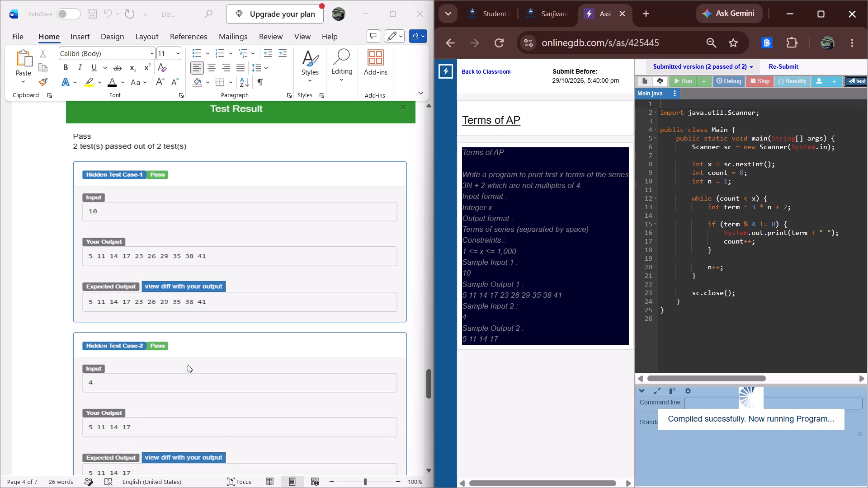
{"action": "scroll", "coordinate": [188, 365], "scroll_direction": "down", "scroll_amount": 1}
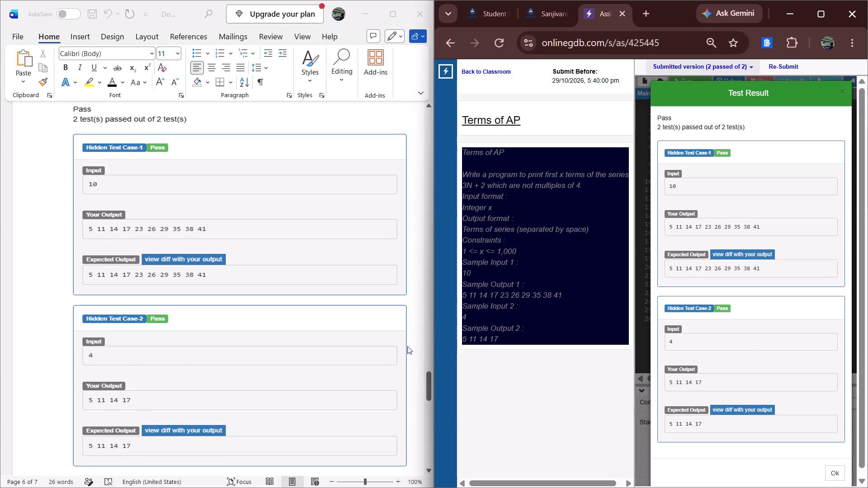
Review the Q4: Terms of AP pictures and the Q5: All substrings section in Word against the Terms of AP test result.
{"action": "scroll", "coordinate": [320, 353], "scroll_direction": "down", "scroll_amount": 15}
{"action": "scroll", "coordinate": [323, 348], "scroll_direction": "up", "scroll_amount": 1}
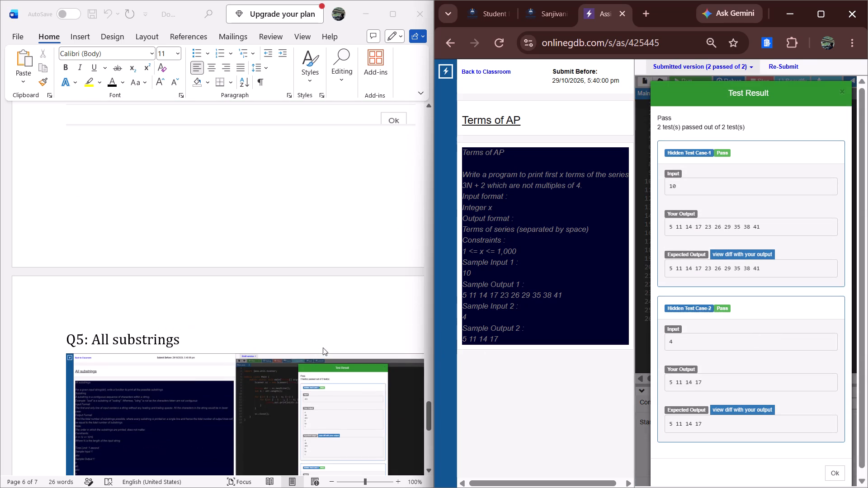
{"action": "scroll", "coordinate": [323, 347], "scroll_direction": "up", "scroll_amount": 12}
{"action": "scroll", "coordinate": [324, 347], "scroll_direction": "down", "scroll_amount": 6}
{"action": "scroll", "coordinate": [324, 347], "scroll_direction": "up", "scroll_amount": 8}
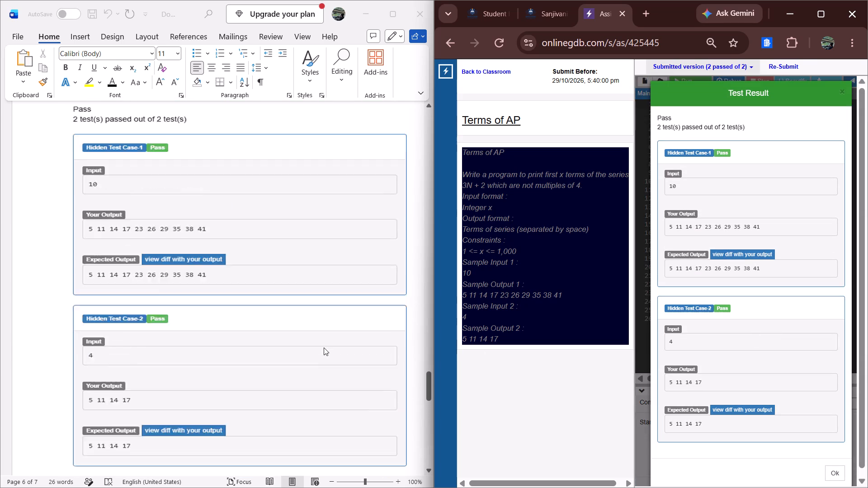
{"action": "scroll", "coordinate": [324, 347], "scroll_direction": "up", "scroll_amount": 20}
{"action": "scroll", "coordinate": [324, 347], "scroll_direction": "up", "scroll_amount": 13}
{"action": "scroll", "coordinate": [295, 345], "scroll_direction": "down", "scroll_amount": 3}
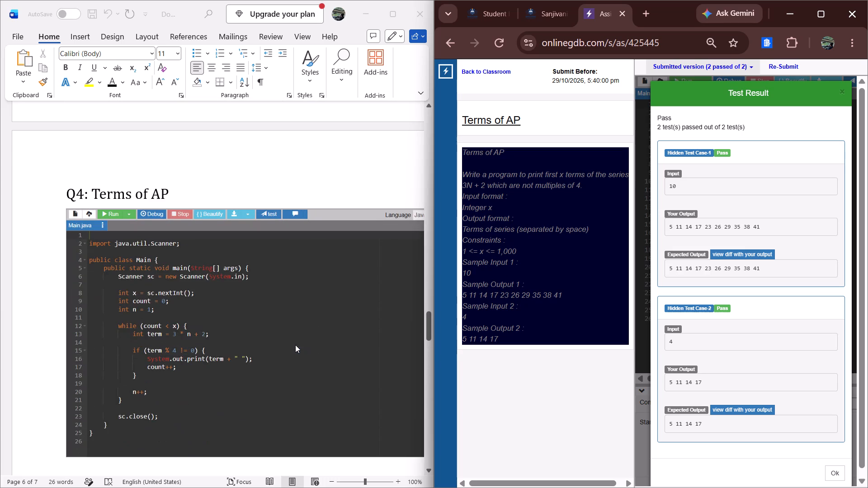
{"action": "scroll", "coordinate": [295, 345], "scroll_direction": "down", "scroll_amount": 20}
{"action": "scroll", "coordinate": [295, 345], "scroll_direction": "down", "scroll_amount": 20}
{"action": "scroll", "coordinate": [295, 345], "scroll_direction": "down", "scroll_amount": 2}
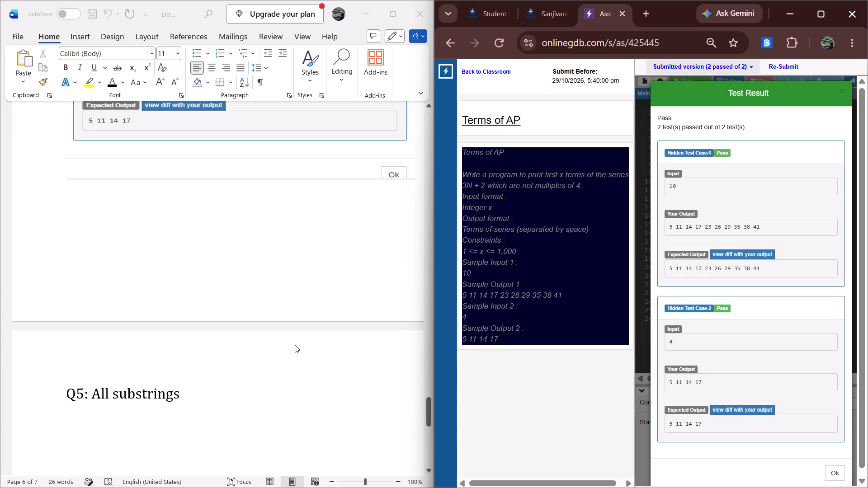
{"action": "scroll", "coordinate": [295, 345], "scroll_direction": "down", "scroll_amount": 8}
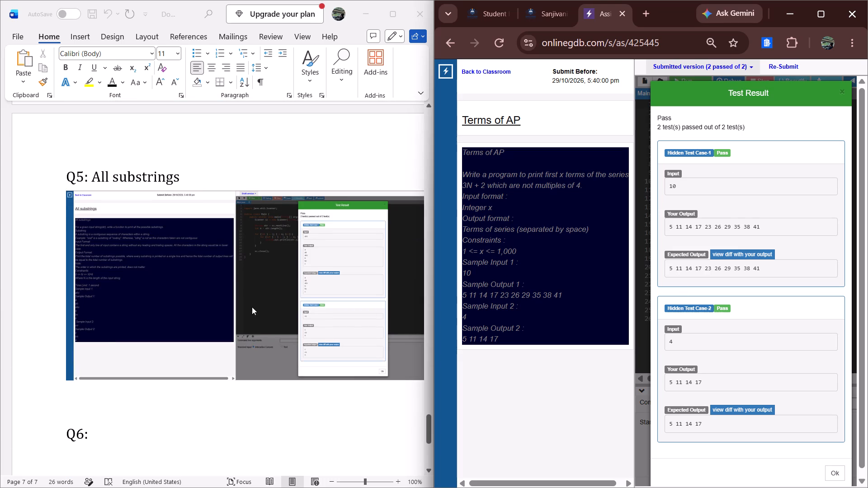
{"action": "scroll", "coordinate": [249, 306], "scroll_direction": "up", "scroll_amount": 12}
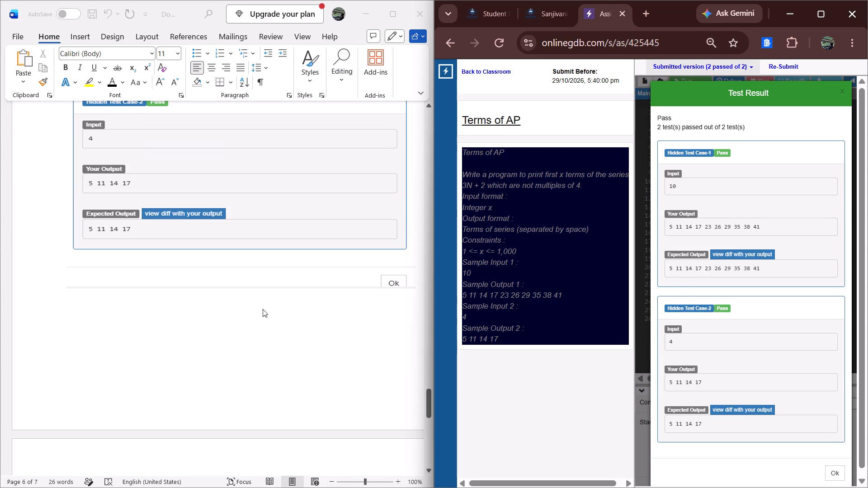
Close the Terms of AP Test Result, return to the classroom, and open the All substrings assignment, with the Q5 section shown in Word.
{"action": "left_click", "coordinate": [829, 476]}
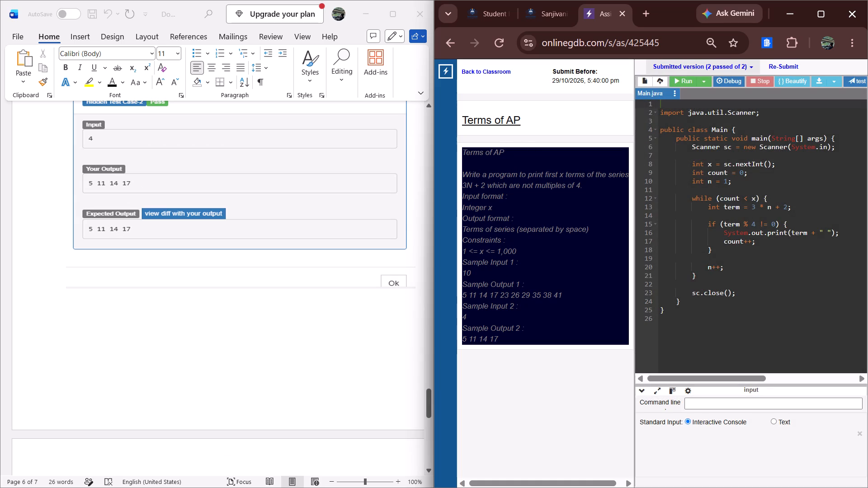
{"action": "left_click", "coordinate": [490, 123]}
{"action": "left_click", "coordinate": [493, 70]}
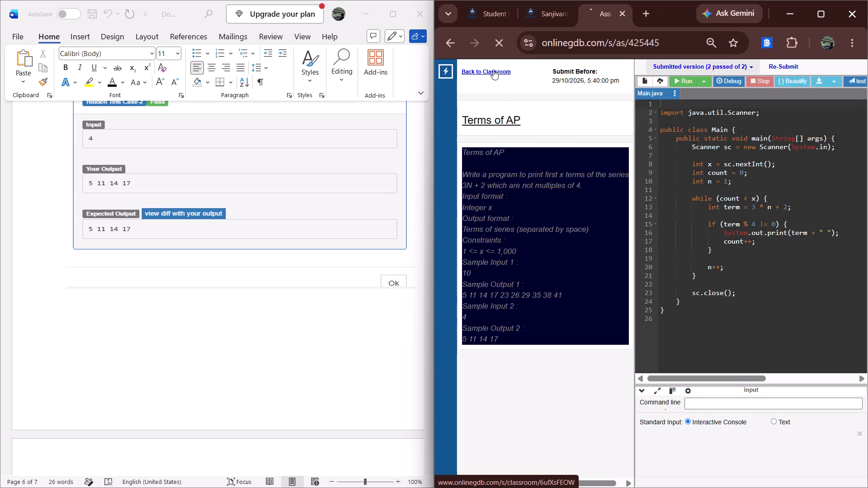
{"action": "scroll", "coordinate": [366, 236], "scroll_direction": "down", "scroll_amount": 12}
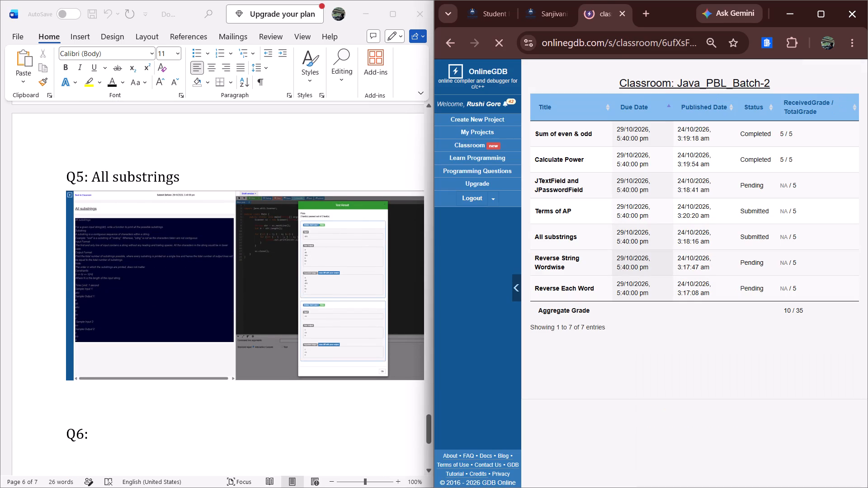
{"action": "left_click", "coordinate": [563, 241]}
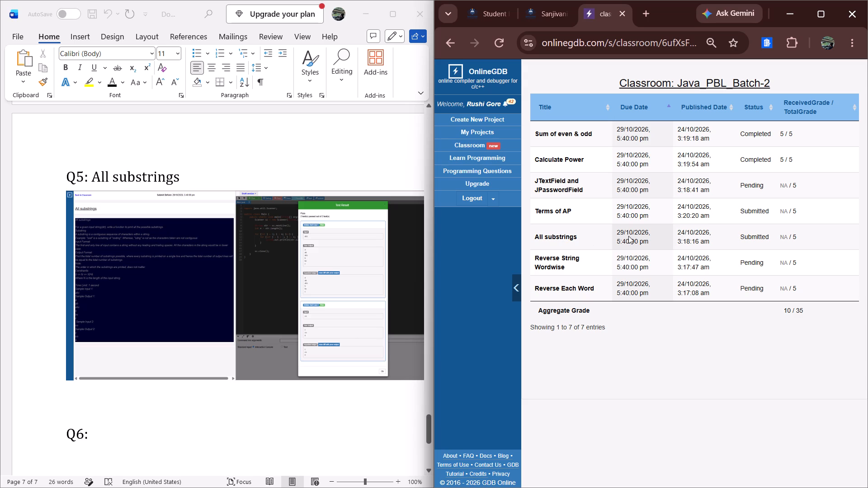
{"action": "left_click", "coordinate": [538, 238]}
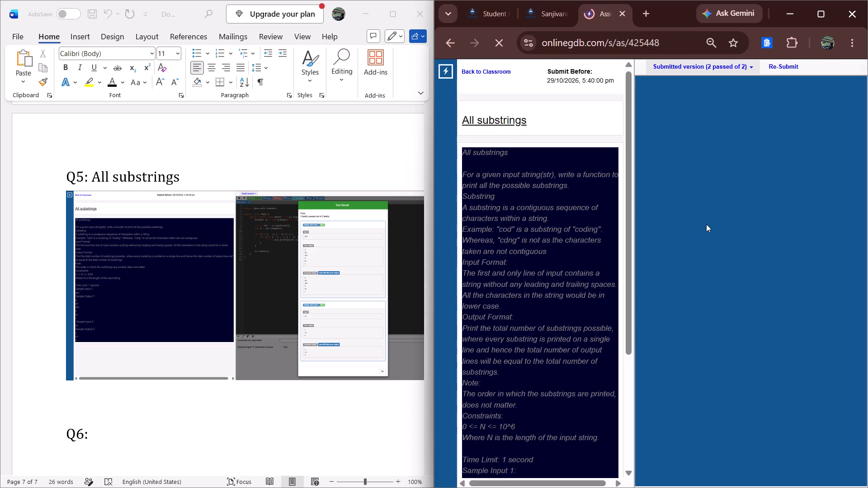
{"action": "scroll", "coordinate": [739, 222], "scroll_direction": "down", "scroll_amount": 1}
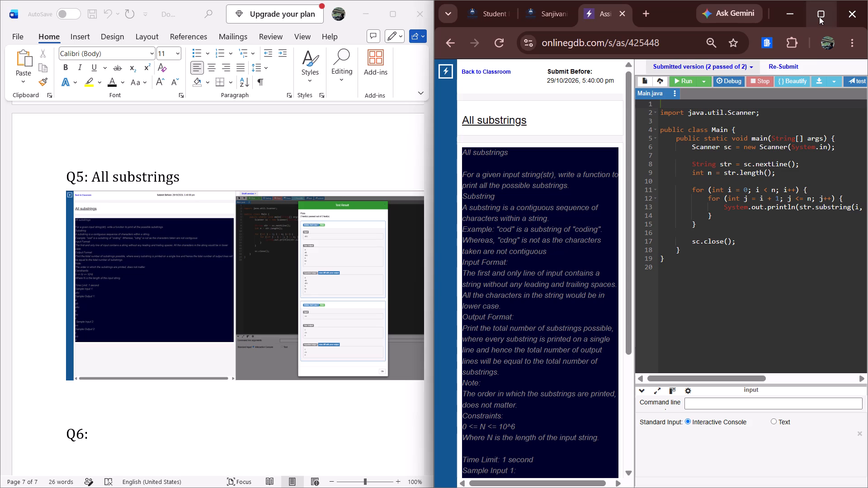
Maximize the browser, enlarge the All substrings page, and capture a screenshot of the code editor area with its toolbar and full code.
{"action": "left_click", "coordinate": [820, 17]}
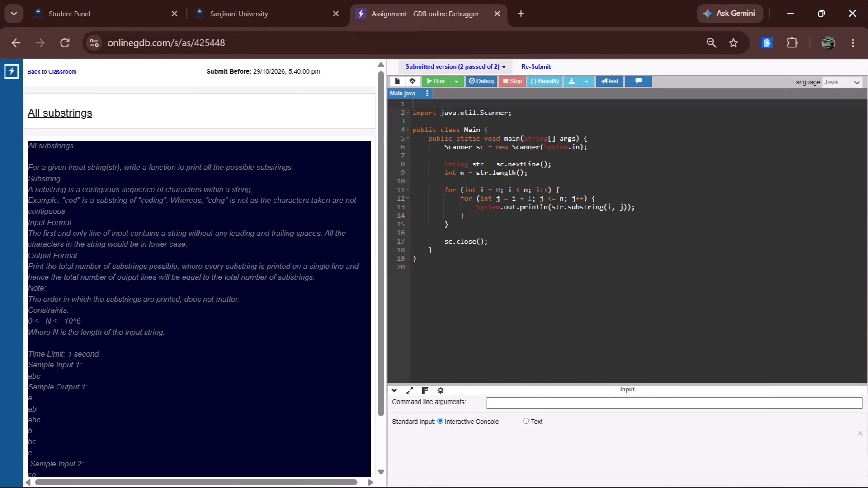
{"action": "key", "text": "ctrl+equal"}
{"action": "key", "text": "ctrl+equal"}
{"action": "key", "text": "ctrl+equal"}
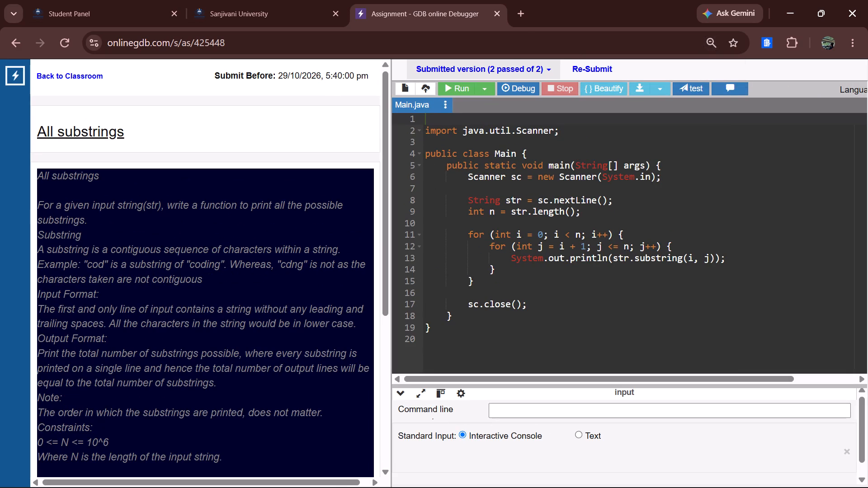
{"action": "key", "text": "Print"}
{"action": "left_click_drag", "start_coordinate": [392, 81], "coordinate": [416, 99]}
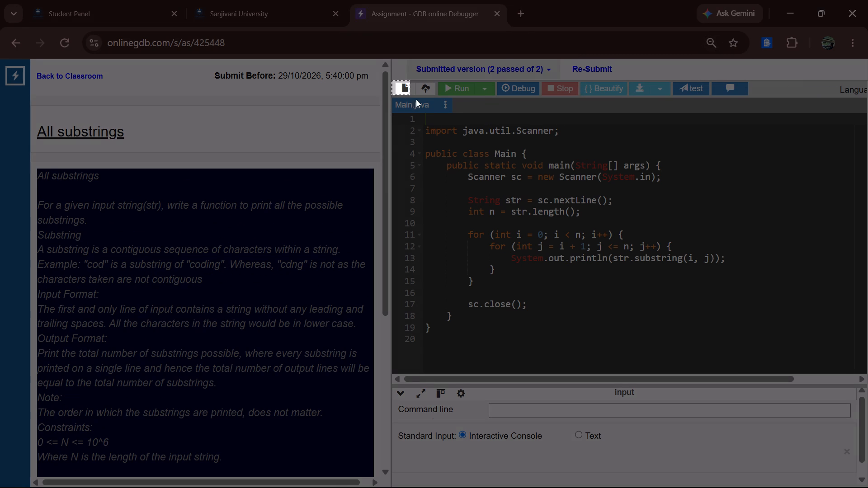
{"action": "left_click_drag", "start_coordinate": [416, 99], "coordinate": [867, 387]}
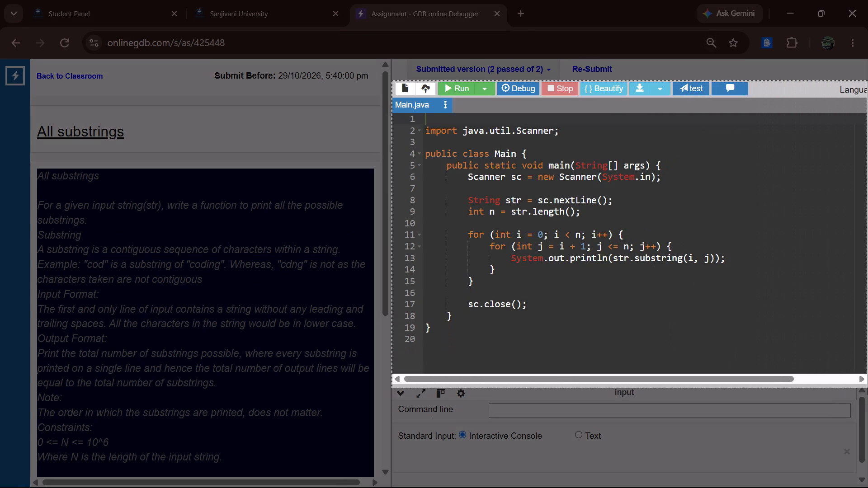
{"action": "left_click_drag", "start_coordinate": [867, 387], "coordinate": [867, 373]}
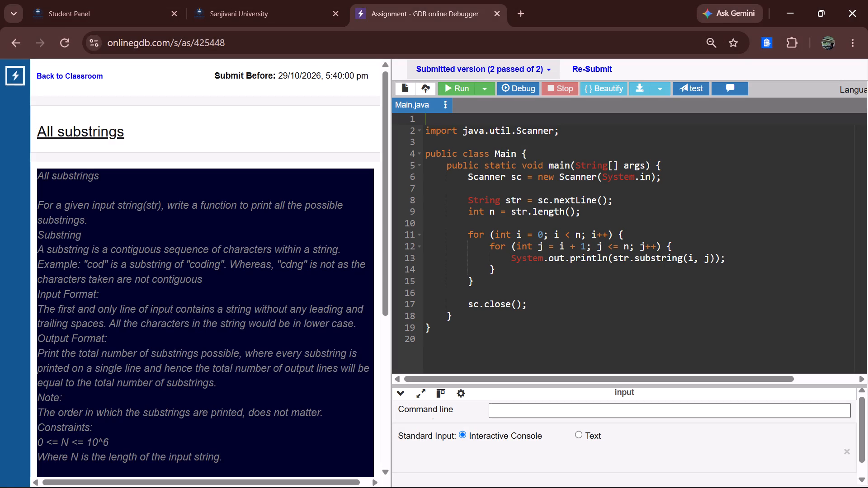
{"action": "key", "text": "ctrl+minus"}
{"action": "key", "text": "ctrl+minus"}
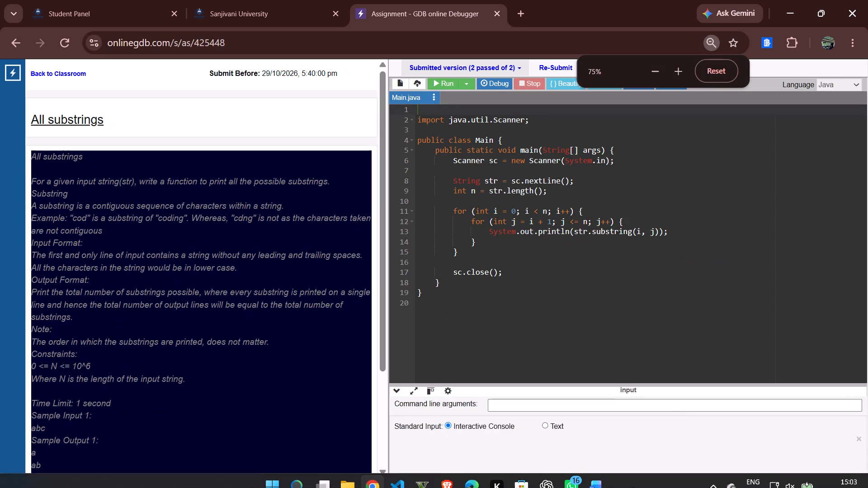
In Word, replace the full-page picture under Q5: All substrings with the captured code screenshot.
{"action": "left_click", "coordinate": [596, 478]}
{"action": "left_click", "coordinate": [244, 278]}
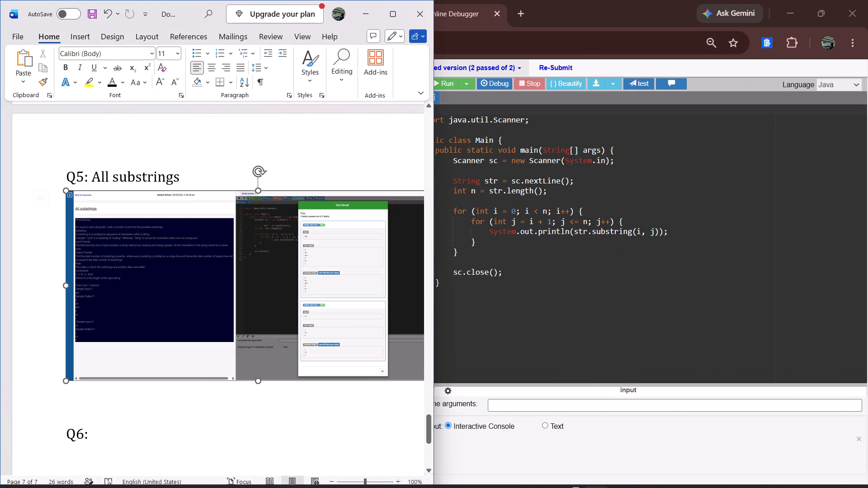
{"action": "key", "text": "Delete"}
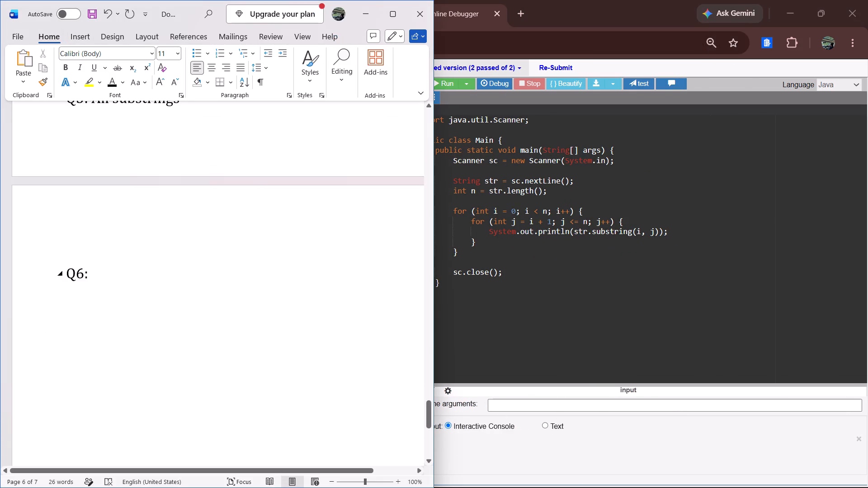
{"action": "key", "text": "ctrl+v"}
Enlarge the Q5 code picture proportionally until it extends slightly past the text margin, working in a maximized Word window.
{"action": "left_click", "coordinate": [185, 305]}
{"action": "scroll", "coordinate": [253, 307], "scroll_direction": "down", "scroll_amount": 3}
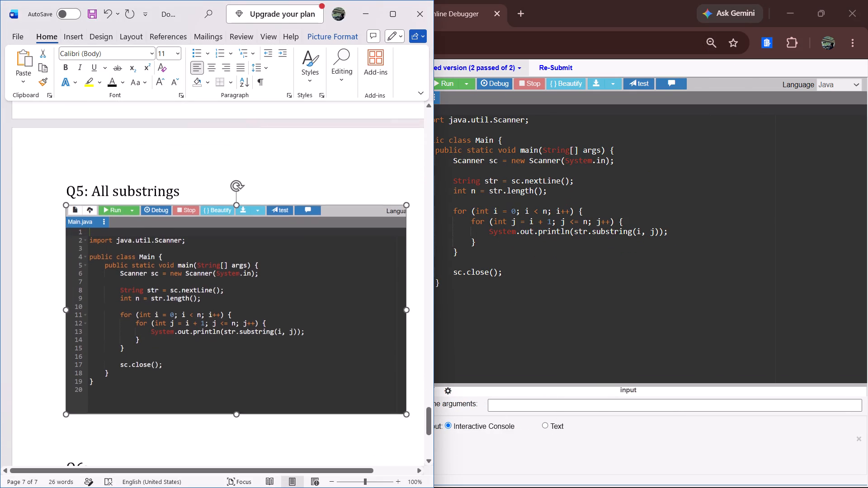
{"action": "scroll", "coordinate": [253, 307], "scroll_direction": "down", "scroll_amount": 3}
{"action": "left_click_drag", "start_coordinate": [409, 276], "coordinate": [412, 288]}
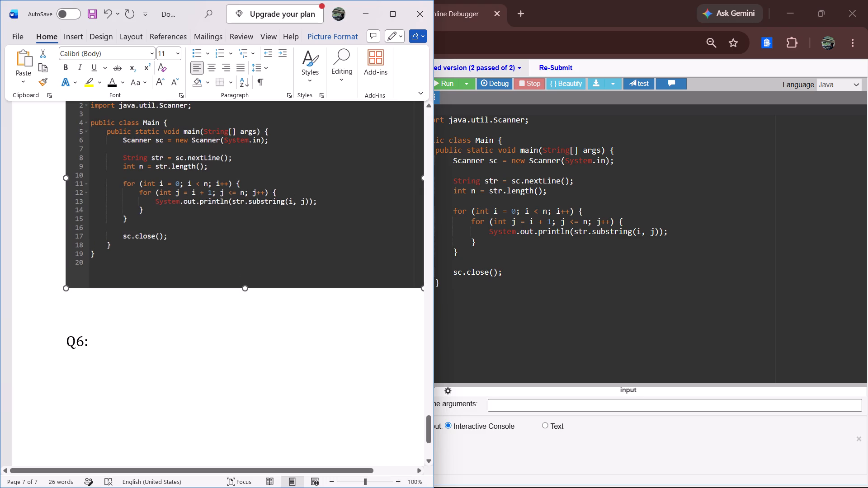
{"action": "left_click_drag", "start_coordinate": [412, 288], "coordinate": [412, 289]}
{"action": "left_click", "coordinate": [389, 18]}
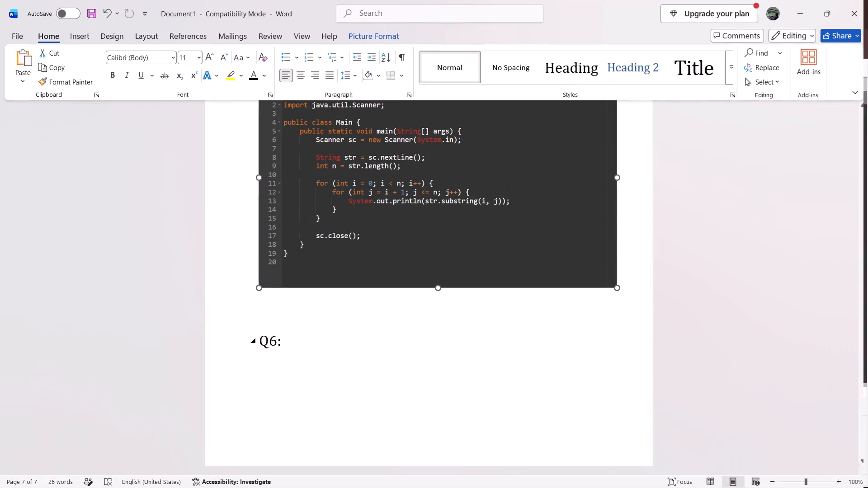
{"action": "left_click", "coordinate": [612, 287]}
{"action": "left_click_drag", "start_coordinate": [616, 289], "coordinate": [619, 295]}
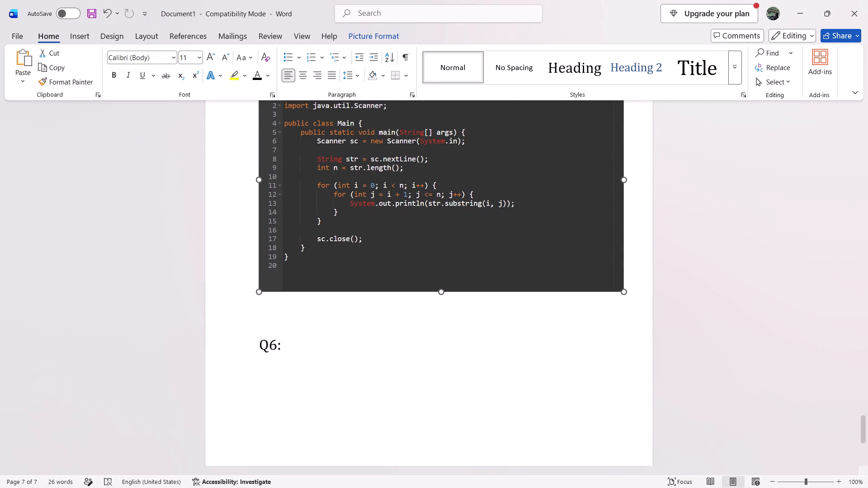
{"action": "left_click_drag", "start_coordinate": [619, 295], "coordinate": [622, 301]}
{"action": "left_click", "coordinate": [395, 418]}
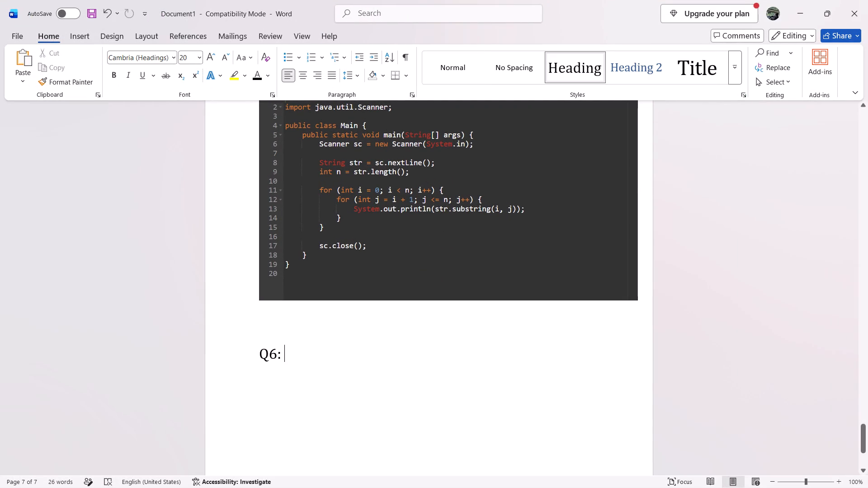
Add a new empty paragraph between the Q5 code picture and the Q6 heading.
{"action": "left_click", "coordinate": [277, 315]}
{"action": "key", "text": "space"}
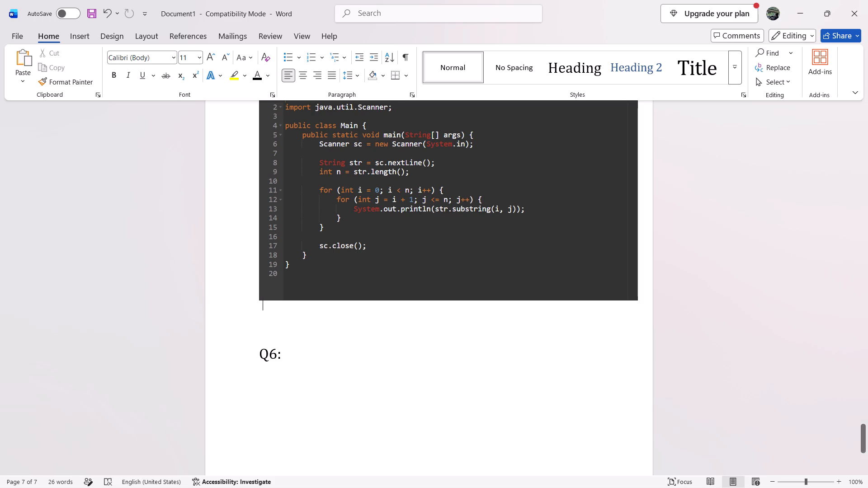
{"action": "key", "text": "Return"}
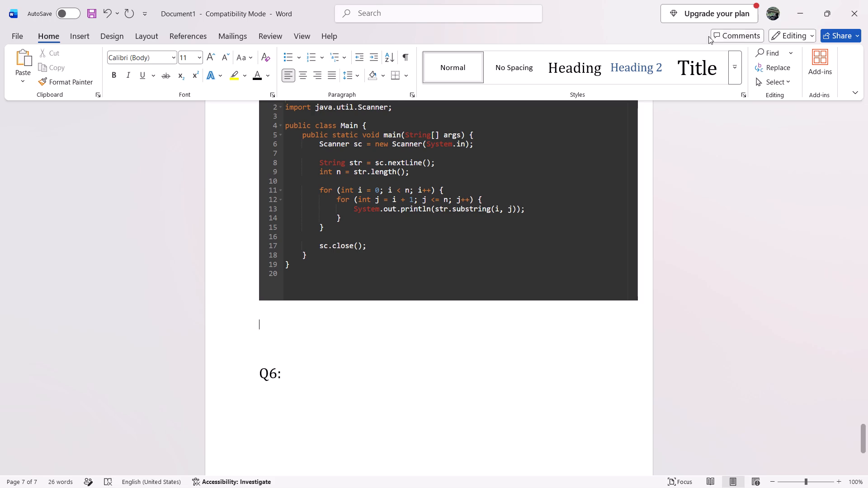
In Chrome, run the All substrings tests and capture a screenshot of the whole Test Result dialog with both test cases.
{"action": "left_click", "coordinate": [795, 7]}
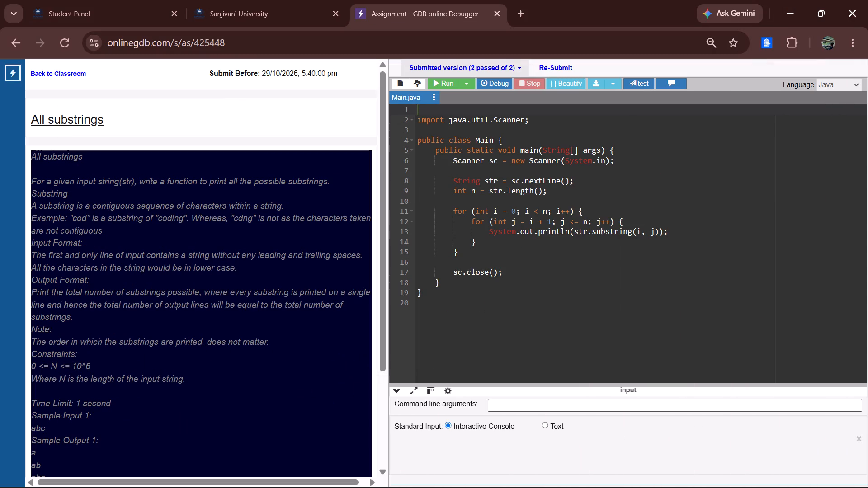
{"action": "left_click", "coordinate": [642, 89]}
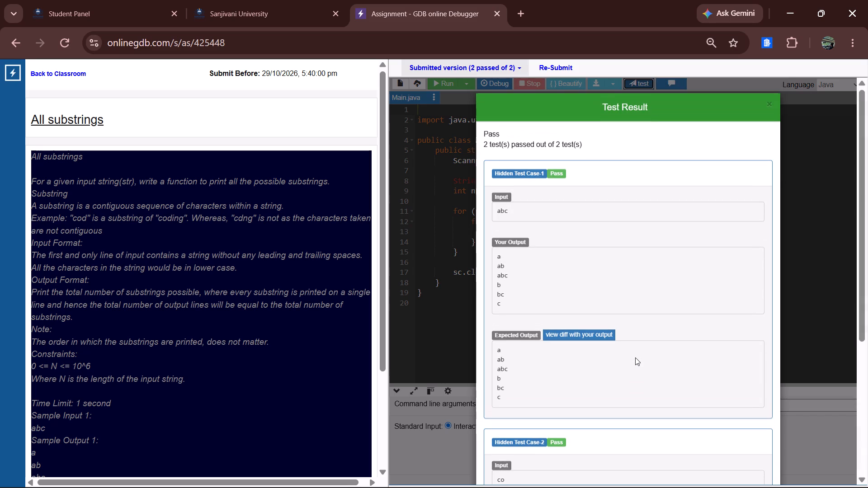
{"action": "key", "text": "ctrl+minus"}
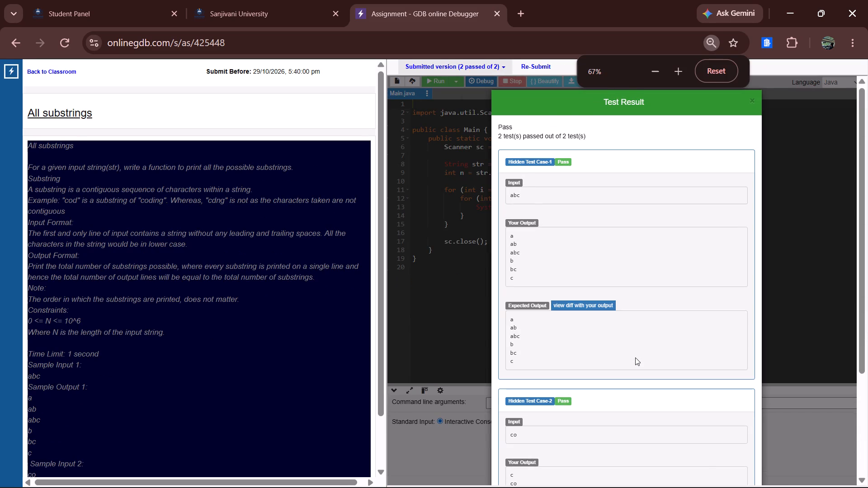
{"action": "key", "text": "ctrl+minus"}
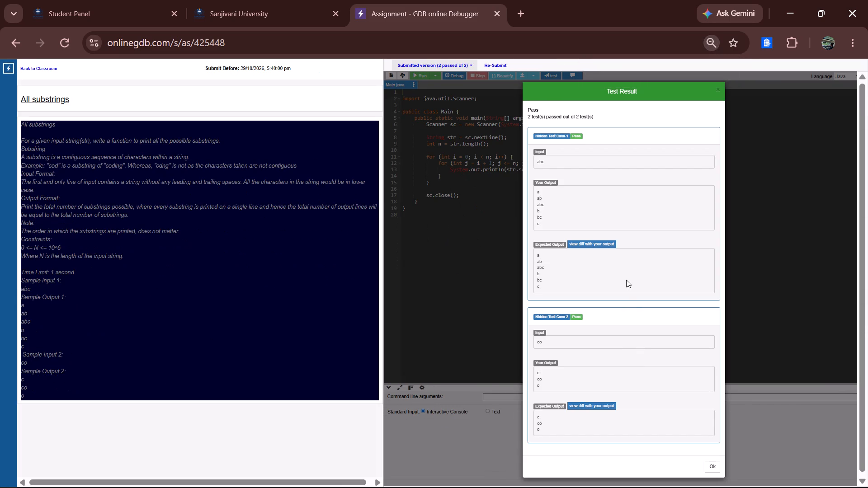
{"action": "key", "text": "Print"}
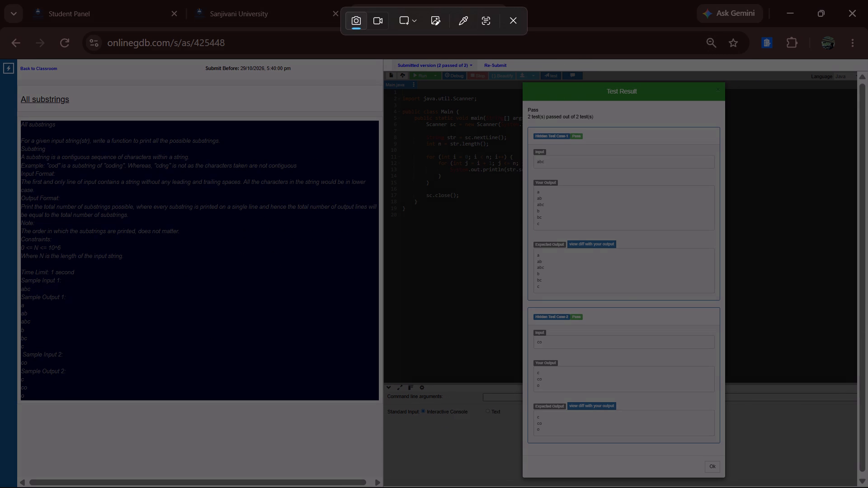
{"action": "left_click_drag", "start_coordinate": [525, 84], "coordinate": [692, 413]}
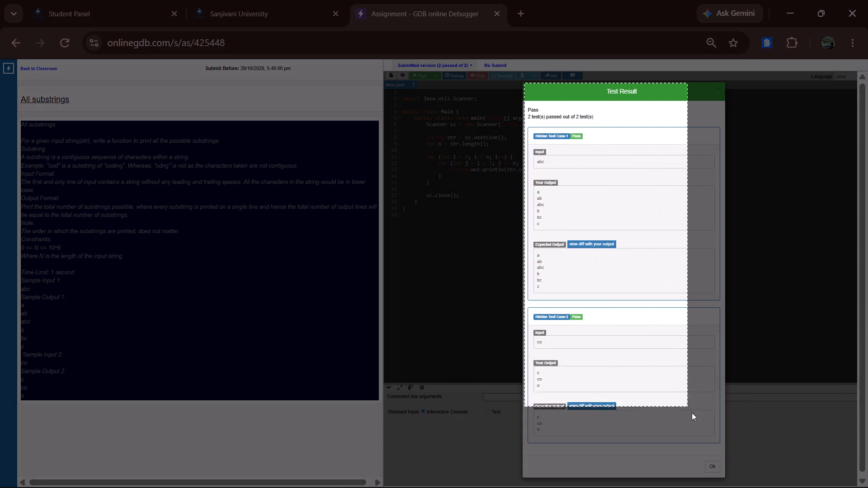
{"action": "left_click_drag", "start_coordinate": [692, 413], "coordinate": [726, 480]}
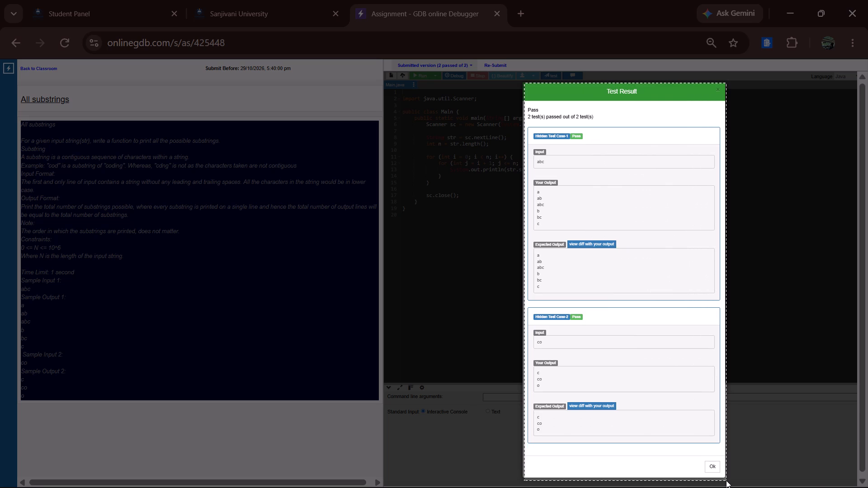
{"action": "left_click_drag", "start_coordinate": [726, 480], "coordinate": [726, 476]}
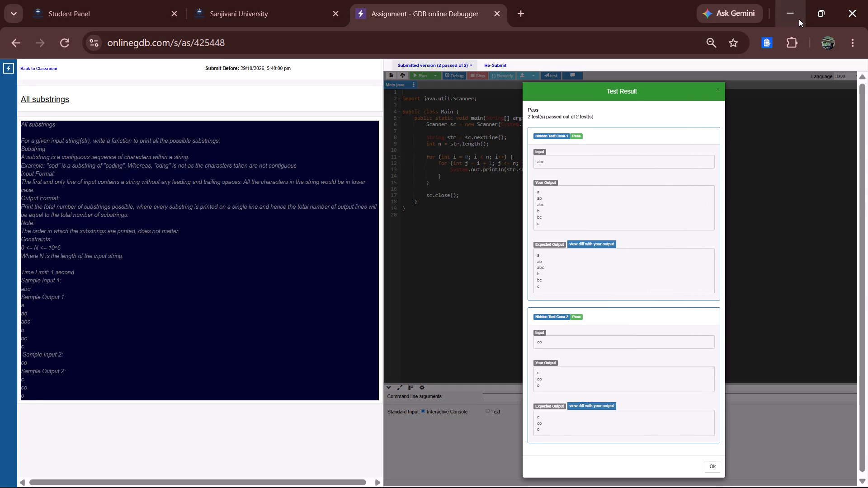
In Word, paste the captured test-result screenshot into the empty paragraph below the Q5 code picture.
{"action": "left_click", "coordinate": [799, 19]}
{"action": "left_click_drag", "start_coordinate": [585, 463], "coordinate": [591, 463]}
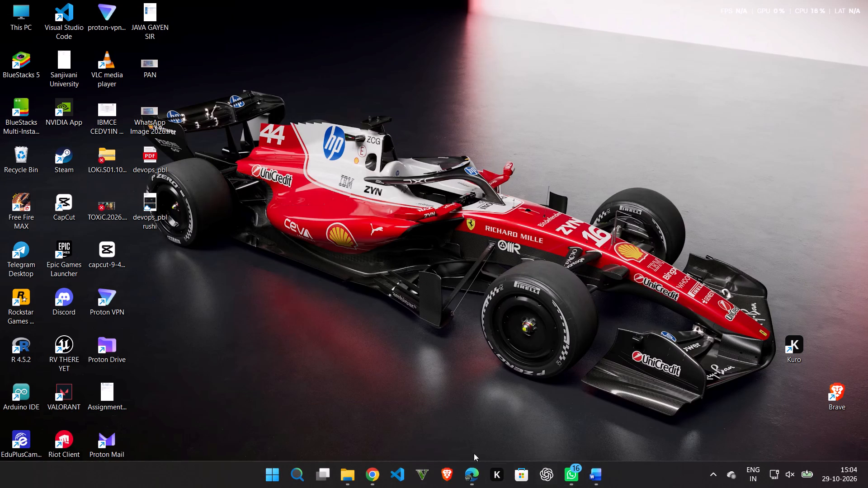
{"action": "left_click", "coordinate": [599, 466]}
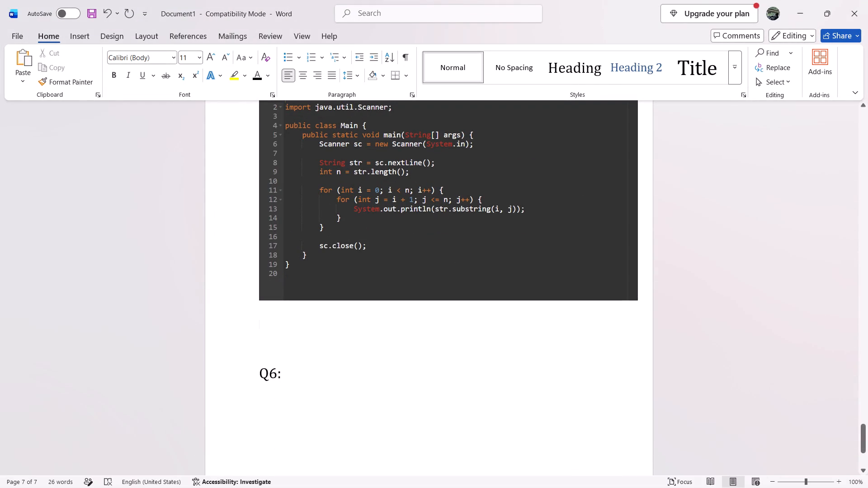
{"action": "key", "text": "ctrl+v"}
{"action": "left_click", "coordinate": [301, 347]}
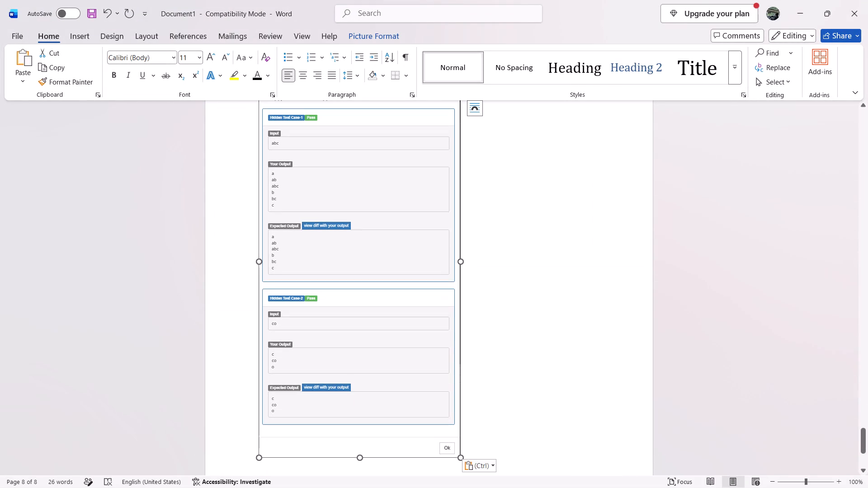
Widen the Q5 test-result picture and enlarge it to most of the text width, leaving the cursor after the Q6 heading.
{"action": "left_click_drag", "start_coordinate": [463, 261], "coordinate": [507, 274]}
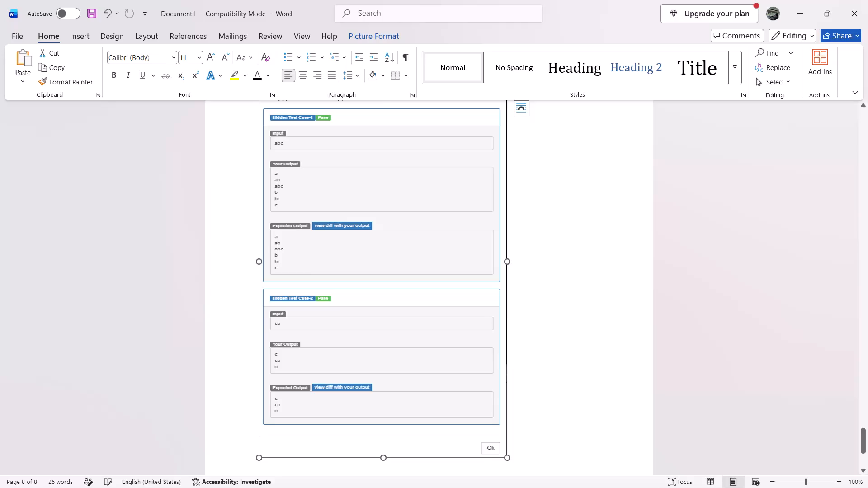
{"action": "scroll", "coordinate": [474, 236], "scroll_direction": "up", "scroll_amount": 3}
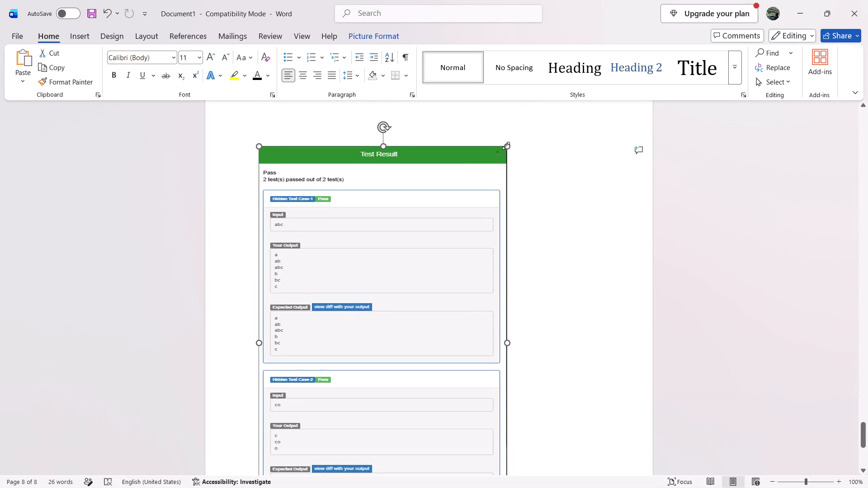
{"action": "left_click_drag", "start_coordinate": [506, 145], "coordinate": [583, 123]}
{"action": "scroll", "coordinate": [570, 162], "scroll_direction": "down", "scroll_amount": 5}
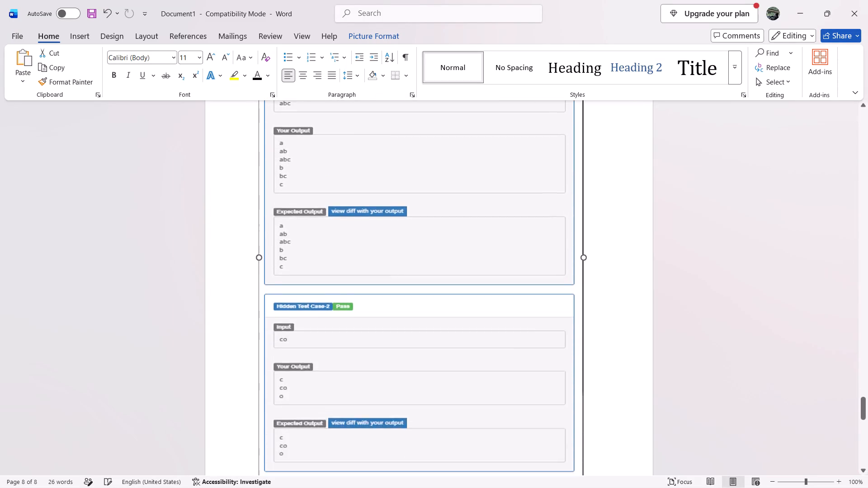
{"action": "scroll", "coordinate": [537, 202], "scroll_direction": "down", "scroll_amount": 9}
{"action": "scroll", "coordinate": [498, 242], "scroll_direction": "up", "scroll_amount": 20}
{"action": "scroll", "coordinate": [498, 242], "scroll_direction": "up", "scroll_amount": 3}
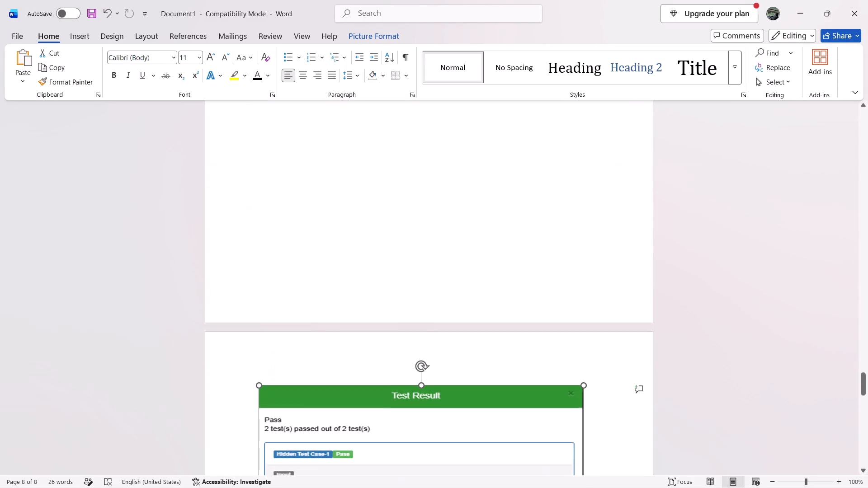
{"action": "scroll", "coordinate": [498, 242], "scroll_direction": "down", "scroll_amount": 4}
{"action": "scroll", "coordinate": [498, 242], "scroll_direction": "down", "scroll_amount": 20}
{"action": "scroll", "coordinate": [498, 242], "scroll_direction": "down", "scroll_amount": 8}
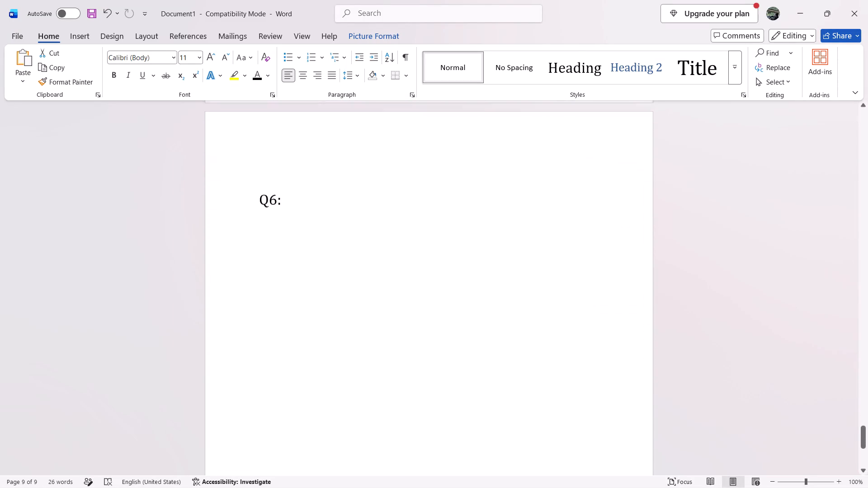
{"action": "left_click", "coordinate": [314, 230]}
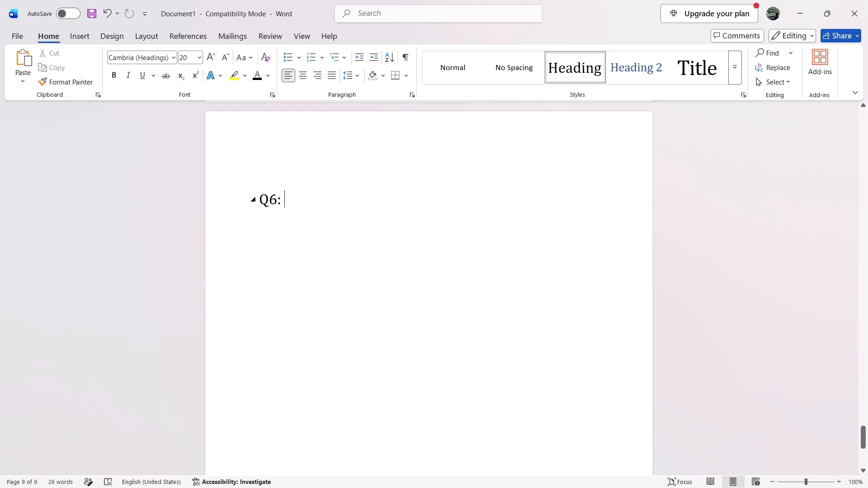
{"action": "scroll", "coordinate": [365, 204], "scroll_direction": "right", "scroll_amount": 2}
Switch to Chrome, dismiss the All substrings test result, and return to the Java_PBL_Batch-2 assignment list.
{"action": "left_click", "coordinate": [788, 8]}
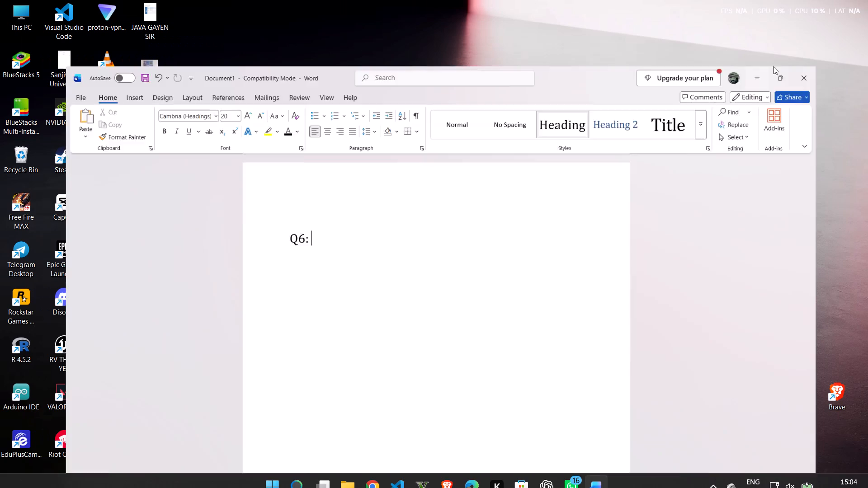
{"action": "left_click", "coordinate": [371, 477]}
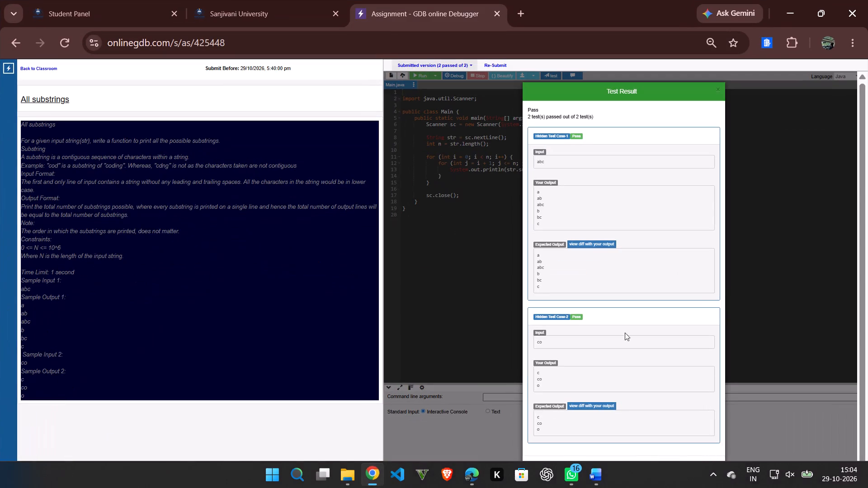
{"action": "scroll", "coordinate": [597, 344], "scroll_direction": "down", "scroll_amount": 4}
{"action": "left_click", "coordinate": [715, 467]}
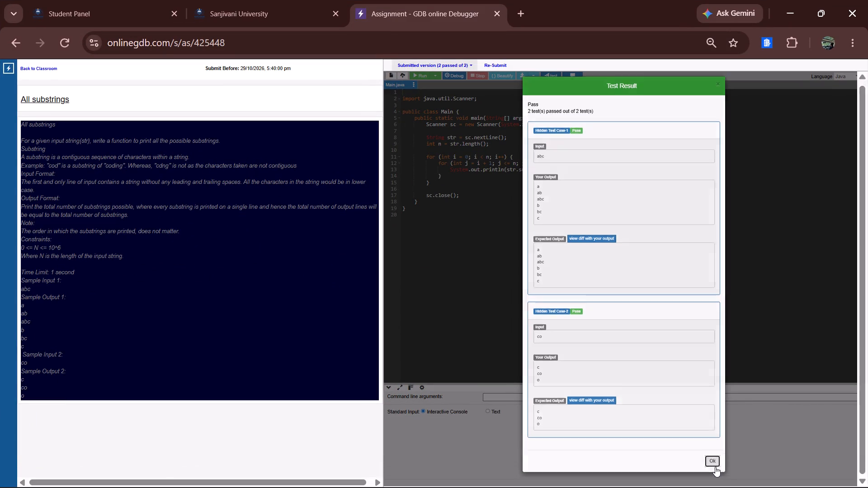
{"action": "scroll", "coordinate": [516, 316], "scroll_direction": "up", "scroll_amount": 2}
{"action": "scroll", "coordinate": [516, 318], "scroll_direction": "down", "scroll_amount": 4}
{"action": "scroll", "coordinate": [516, 319], "scroll_direction": "up", "scroll_amount": 5}
{"action": "scroll", "coordinate": [516, 319], "scroll_direction": "down", "scroll_amount": 6}
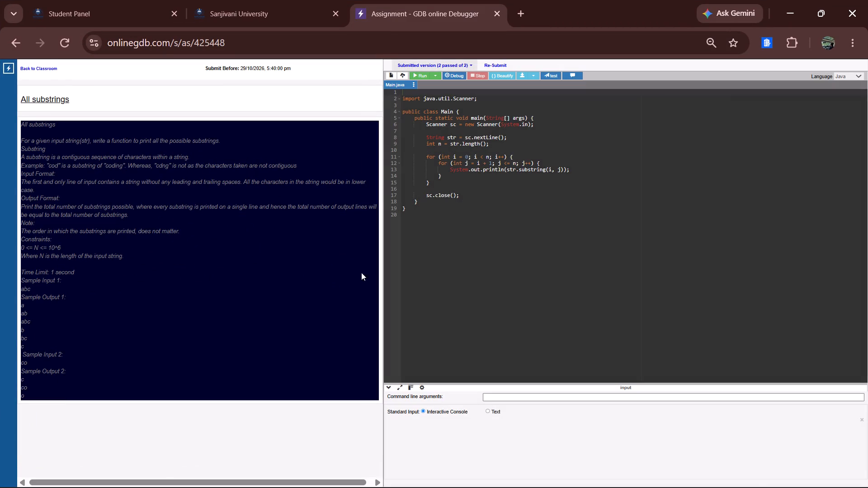
{"action": "left_click", "coordinate": [42, 70]}
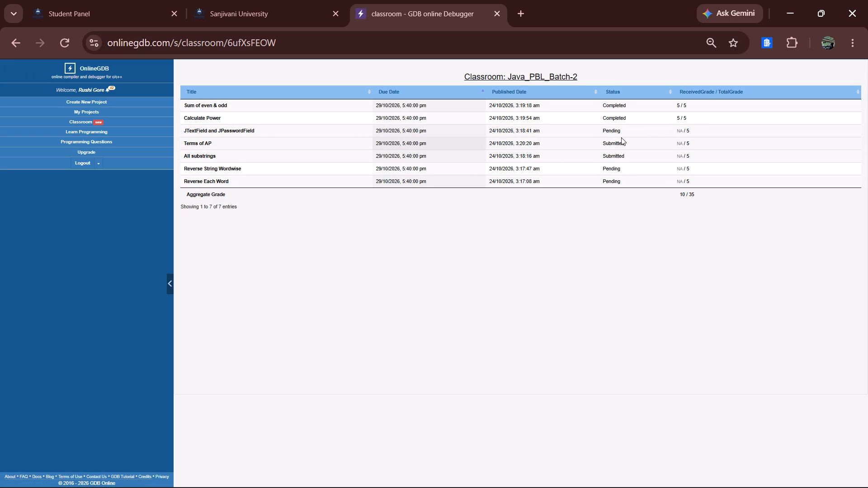
Open the Terms of AP assignment, check its comments, submission options and test result, and return to the classroom list.
{"action": "left_click", "coordinate": [204, 144]}
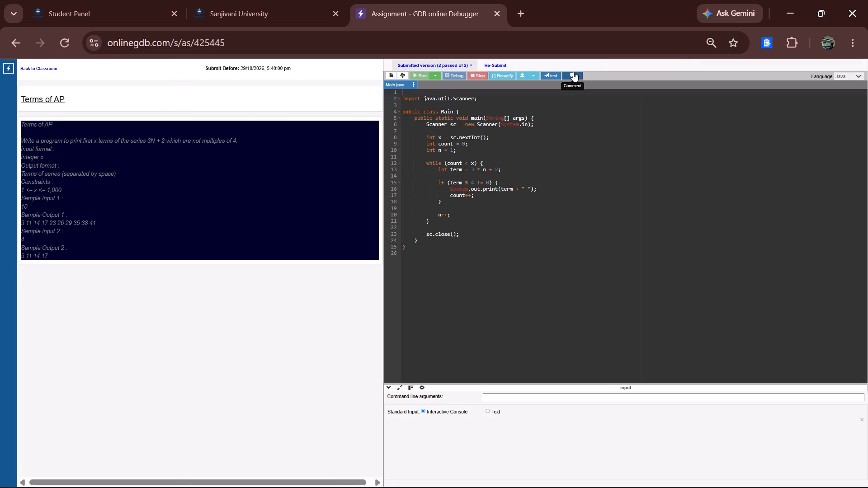
{"action": "left_click", "coordinate": [573, 74]}
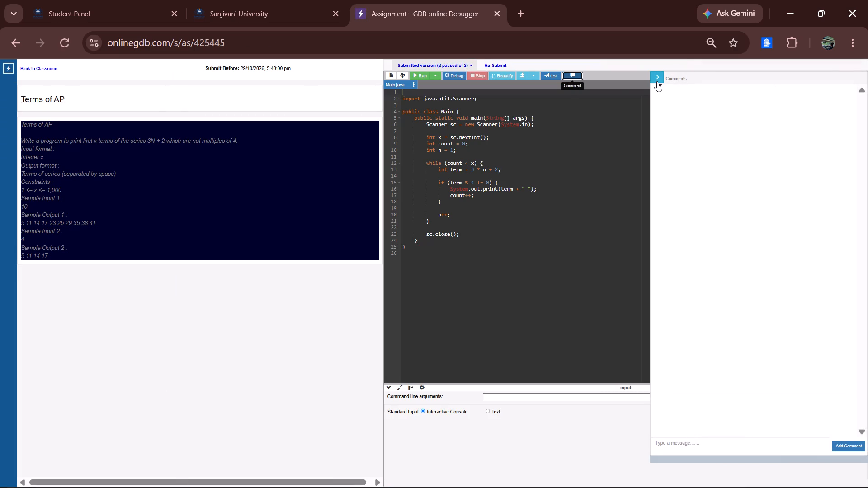
{"action": "left_click", "coordinate": [657, 81]}
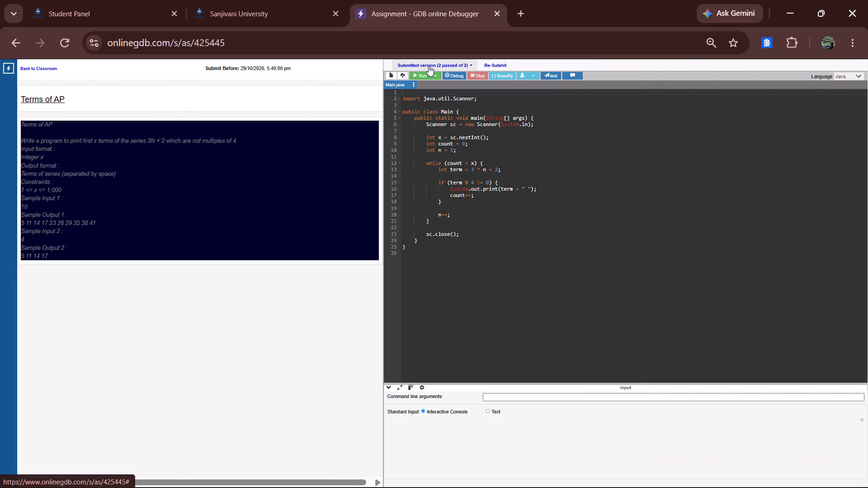
{"action": "left_click", "coordinate": [470, 62]}
{"action": "left_click", "coordinate": [470, 62]}
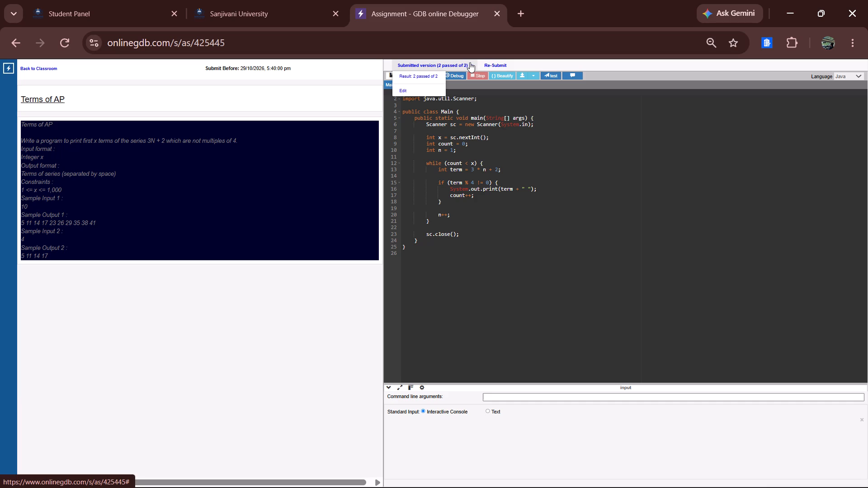
{"action": "left_click", "coordinate": [423, 66]}
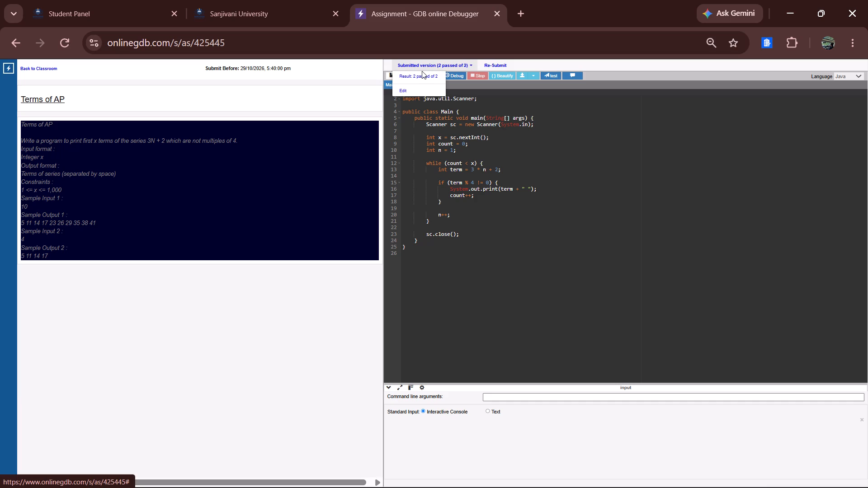
{"action": "left_click", "coordinate": [421, 75]}
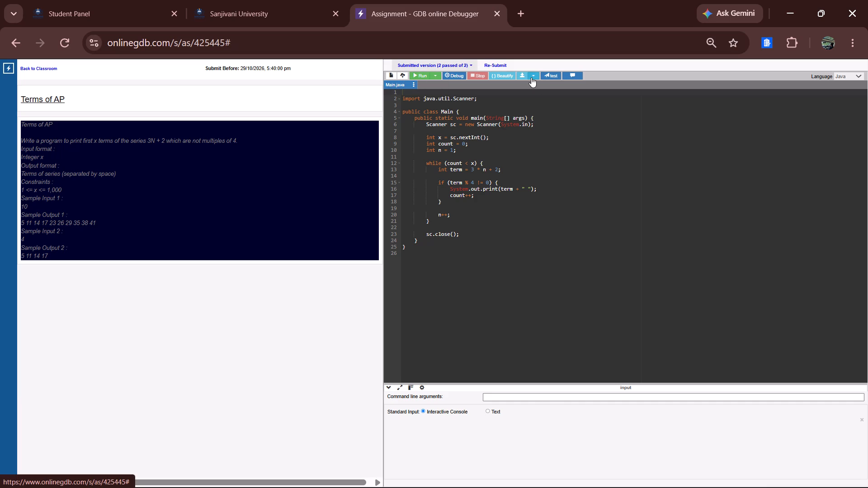
{"action": "left_click", "coordinate": [549, 77]}
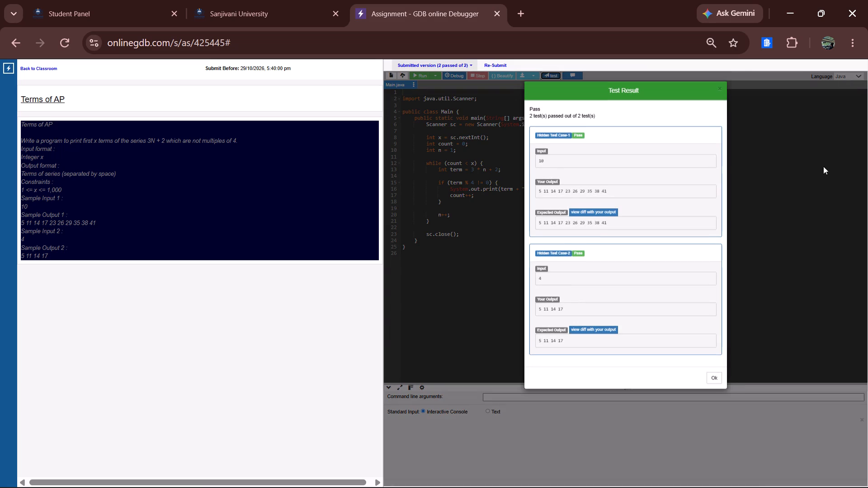
{"action": "left_click", "coordinate": [719, 89]}
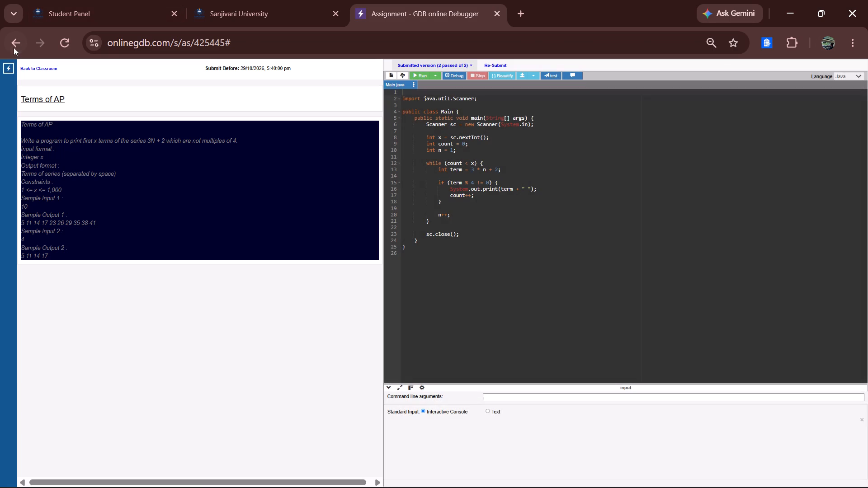
{"action": "left_click", "coordinate": [14, 44]}
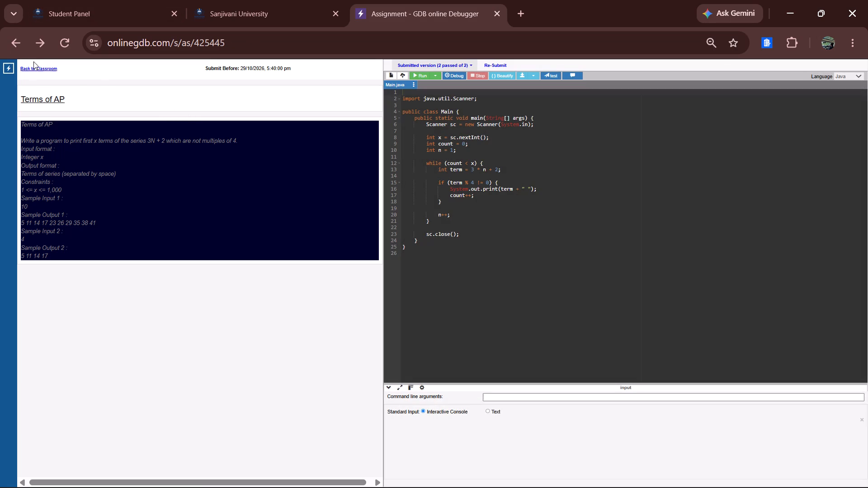
{"action": "left_click", "coordinate": [38, 71]}
{"action": "left_click", "coordinate": [46, 65]}
{"action": "left_click", "coordinate": [48, 68]}
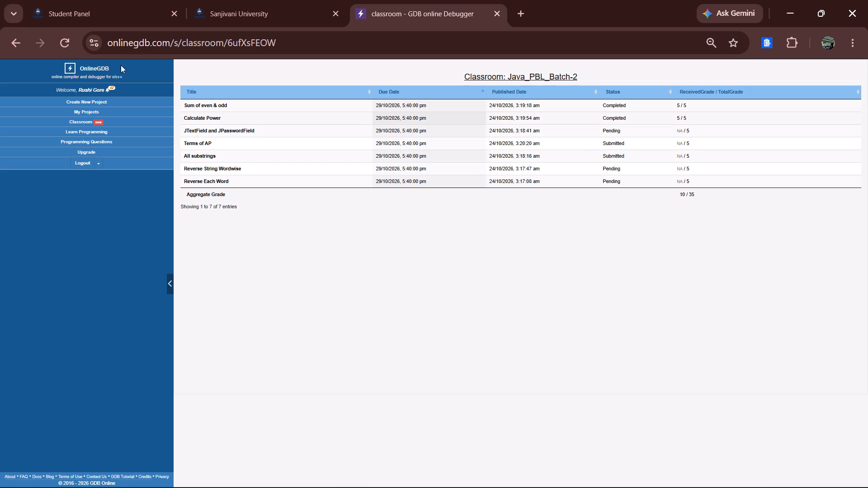
{"action": "left_click", "coordinate": [55, 37]}
Open the Reverse String Wordwise assignment from the classroom list.
{"action": "left_click", "coordinate": [229, 170]}
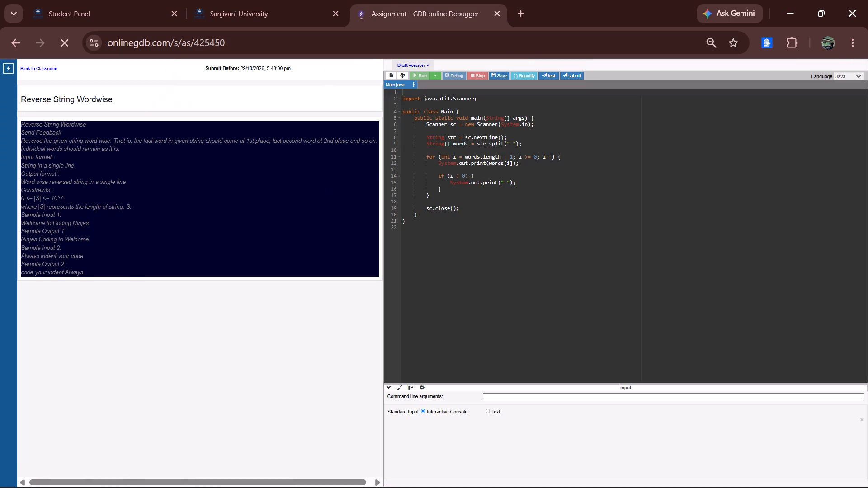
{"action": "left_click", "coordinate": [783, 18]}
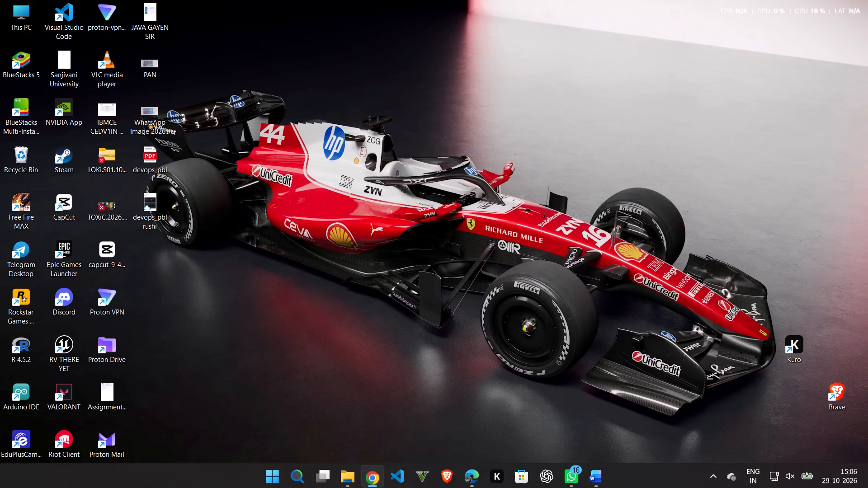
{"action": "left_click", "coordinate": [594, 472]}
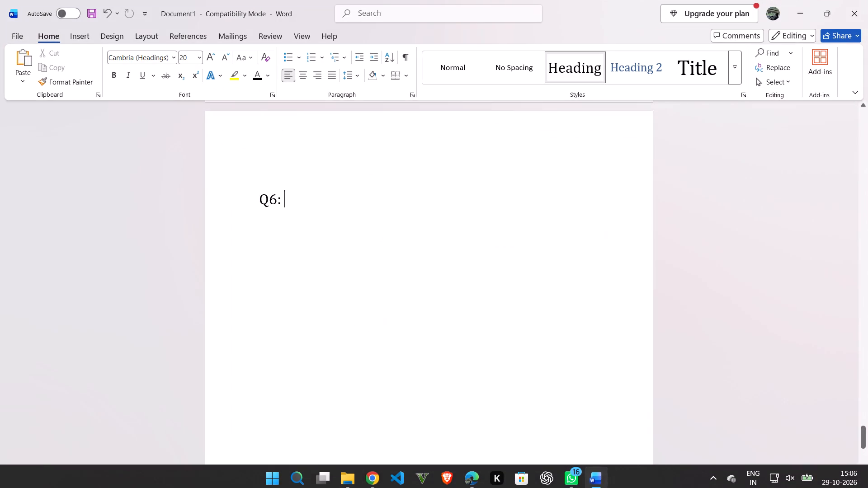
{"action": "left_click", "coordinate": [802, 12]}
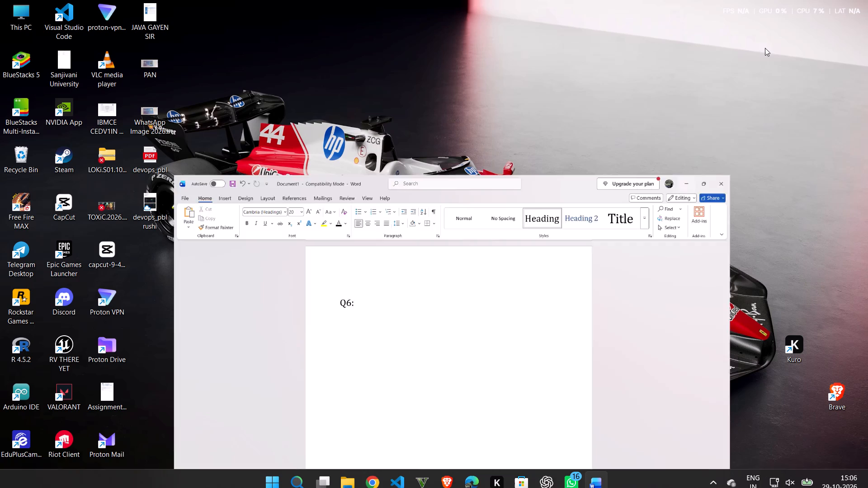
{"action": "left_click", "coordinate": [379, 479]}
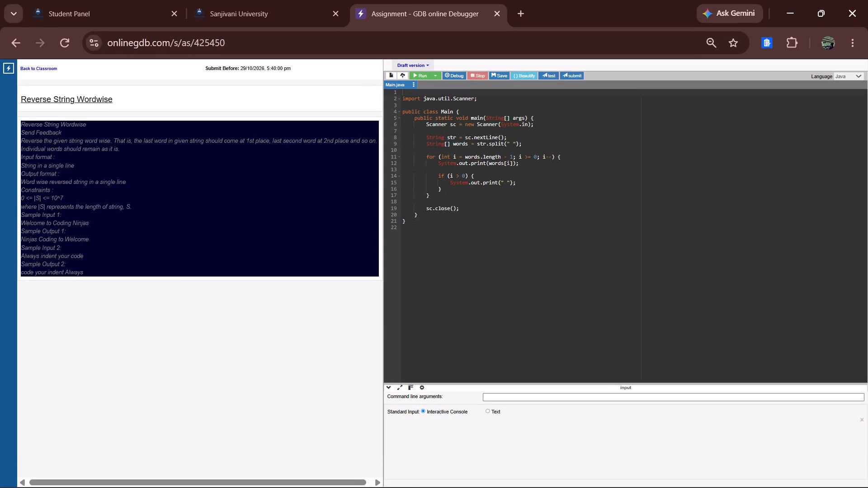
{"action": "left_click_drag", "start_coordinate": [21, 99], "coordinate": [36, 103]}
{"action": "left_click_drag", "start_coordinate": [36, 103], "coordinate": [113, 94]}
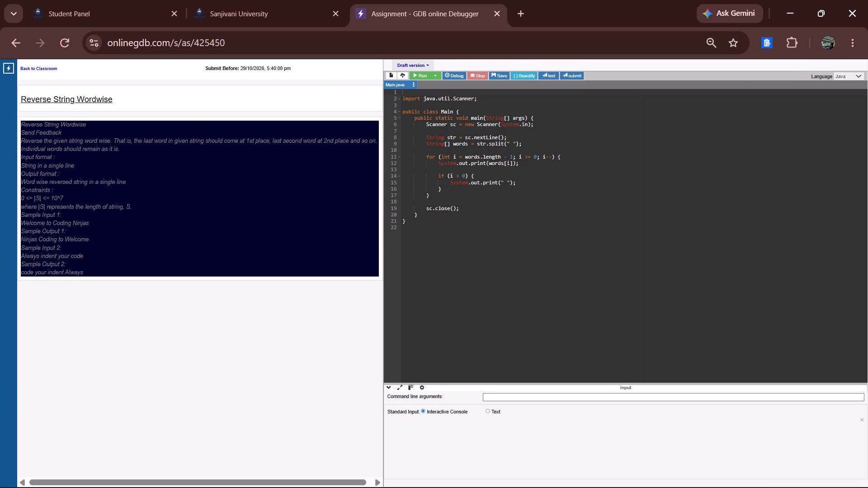
Run the tests on the Reverse String Wordwise code, look through the result and dismiss it.
{"action": "key", "text": "ctrl+equal"}
{"action": "key", "text": "ctrl+equal"}
{"action": "key", "text": "ctrl+equal"}
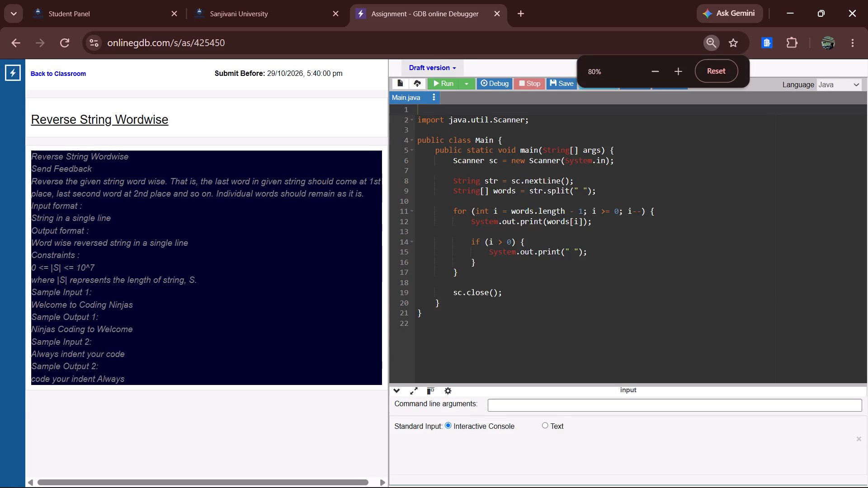
{"action": "key", "text": "ctrl+equal"}
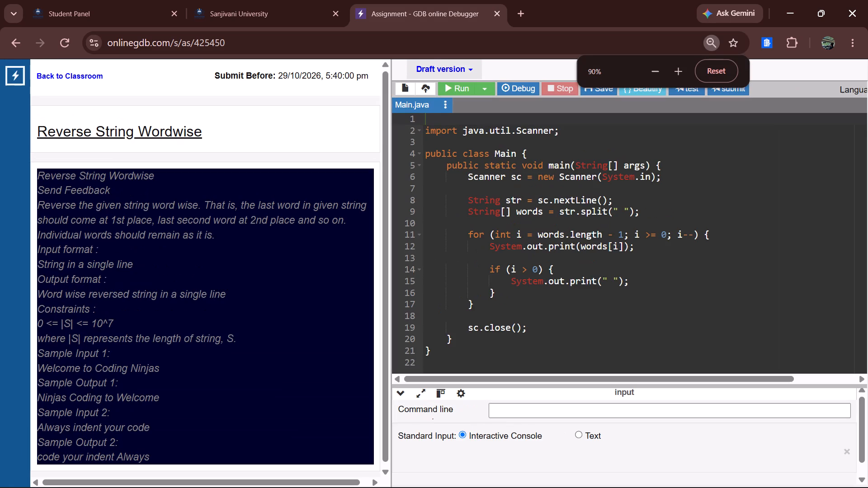
{"action": "left_click", "coordinate": [702, 85]}
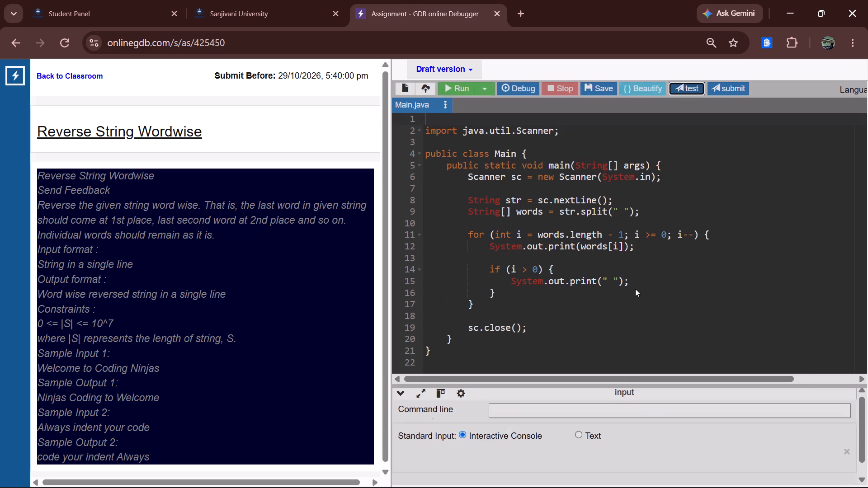
{"action": "scroll", "coordinate": [635, 289], "scroll_direction": "down", "scroll_amount": 12}
{"action": "scroll", "coordinate": [635, 289], "scroll_direction": "up", "scroll_amount": 7}
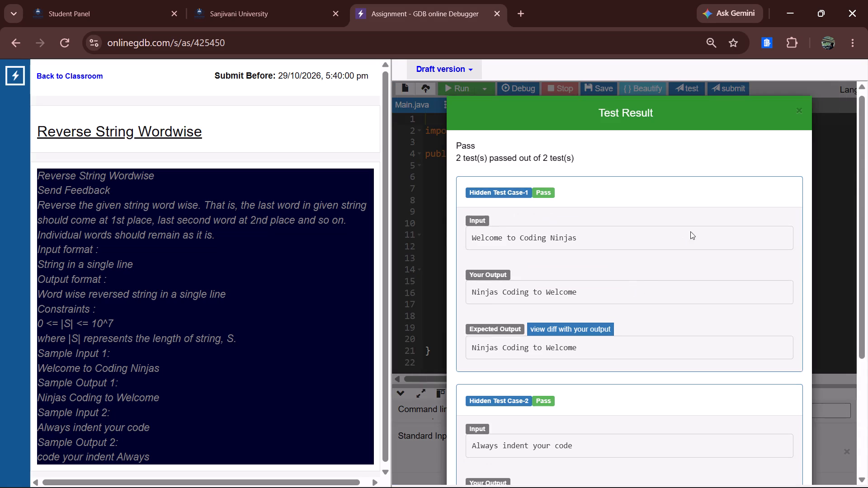
{"action": "left_click", "coordinate": [799, 115]}
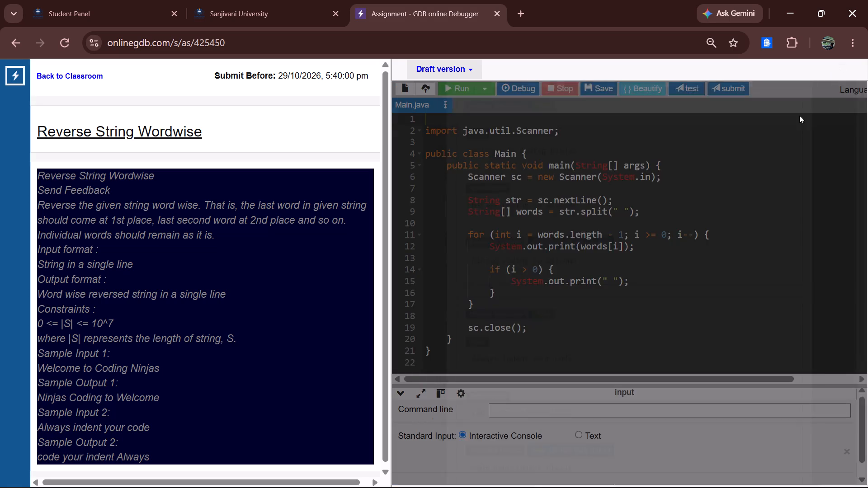
Capture a screenshot of the Reverse String Wordwise code editor, from its toolbar down to the last code line.
{"action": "key", "text": "Print"}
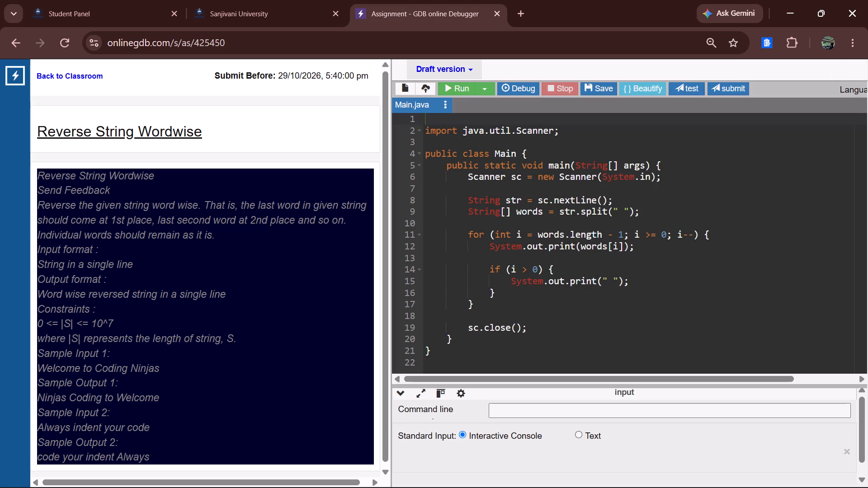
{"action": "left_click_drag", "start_coordinate": [391, 80], "coordinate": [425, 91]}
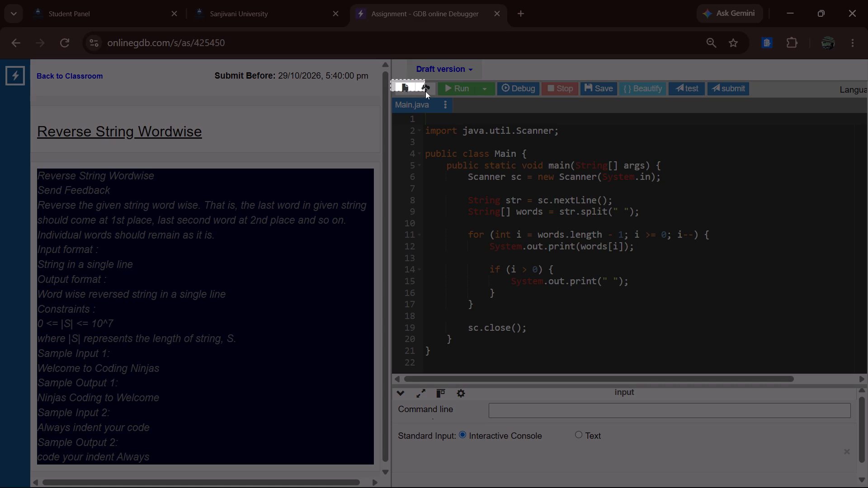
{"action": "left_click_drag", "start_coordinate": [425, 91], "coordinate": [846, 378]}
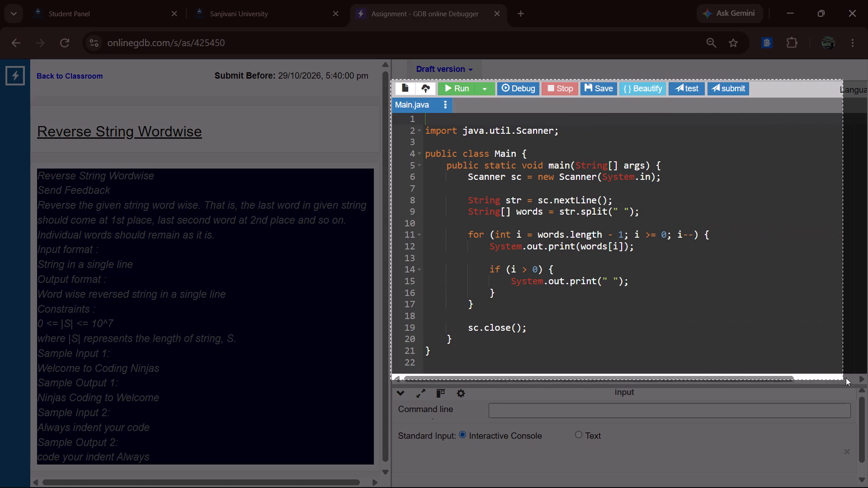
{"action": "left_click_drag", "start_coordinate": [846, 378], "coordinate": [867, 372]}
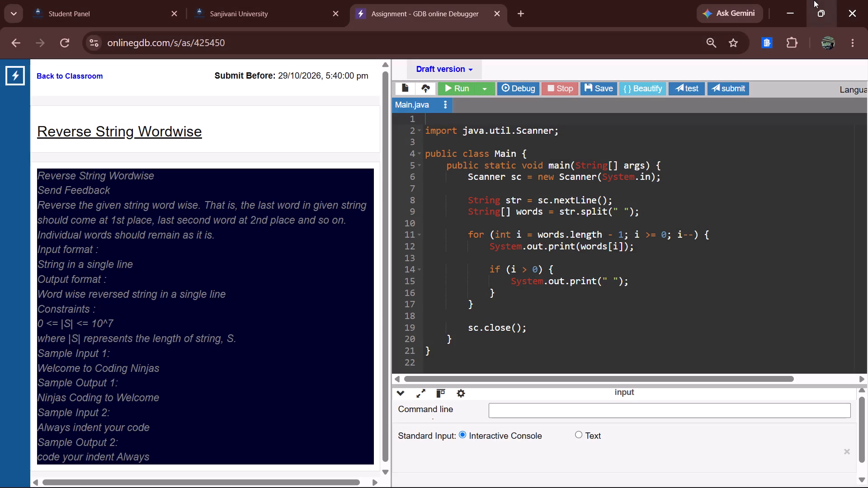
Switch to Word and paste the code screenshot into a new paragraph below the Q6 heading.
{"action": "left_click", "coordinate": [788, 13]}
{"action": "left_click", "coordinate": [604, 475]}
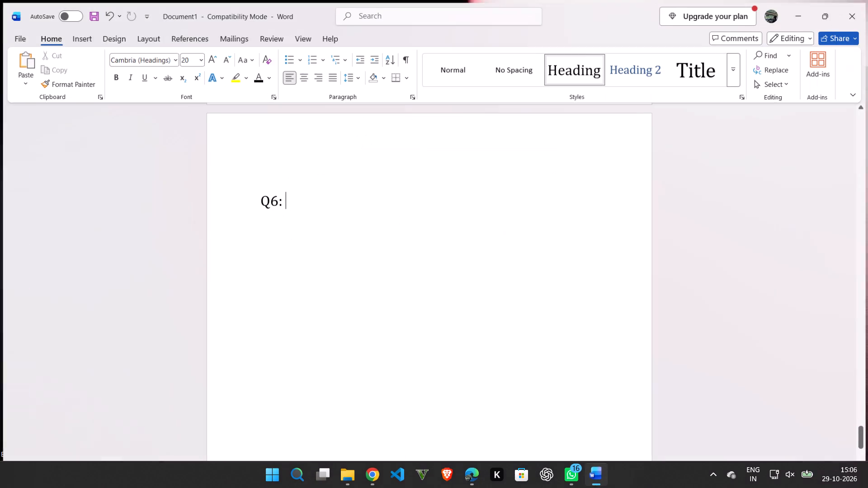
{"action": "key", "text": "Return"}
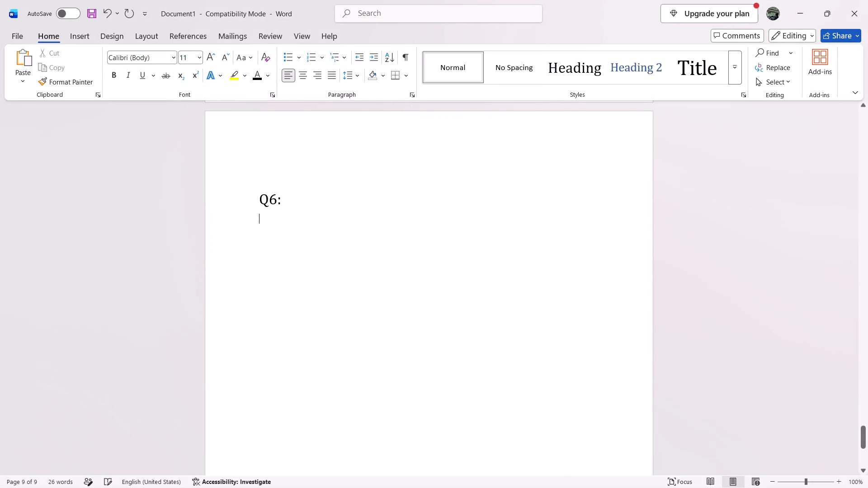
{"action": "key", "text": "ctrl+v"}
Enlarge the Q6 code picture proportionally until it nearly reaches the right edge of the page.
{"action": "left_click", "coordinate": [366, 218], "text": "ctrl"}
{"action": "left_click", "coordinate": [376, 277]}
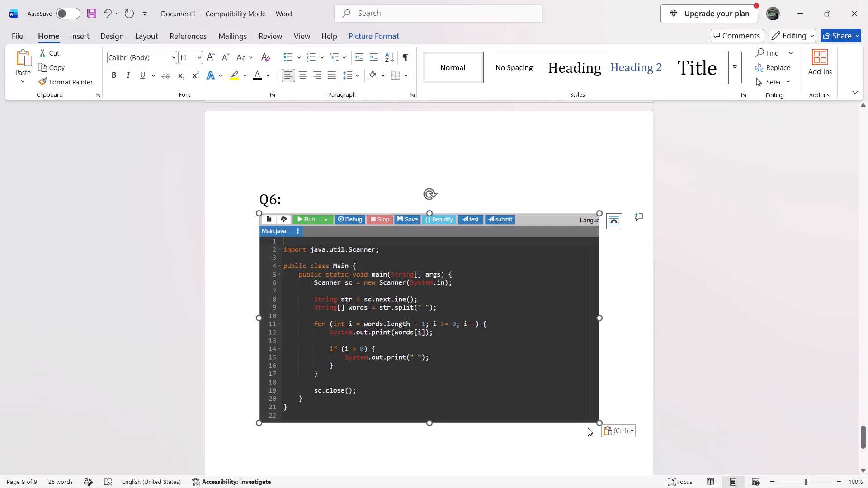
{"action": "left_click_drag", "start_coordinate": [597, 423], "coordinate": [627, 443]}
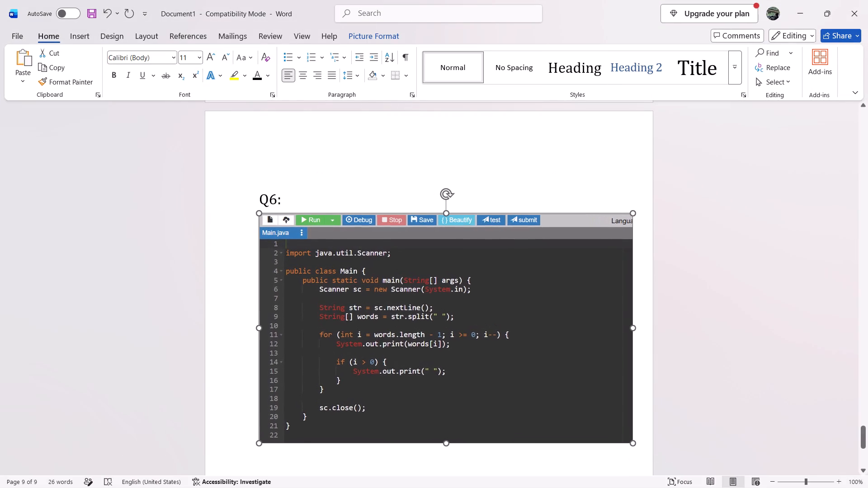
{"action": "left_click_drag", "start_coordinate": [627, 443], "coordinate": [633, 453]}
{"action": "left_click", "coordinate": [505, 189]}
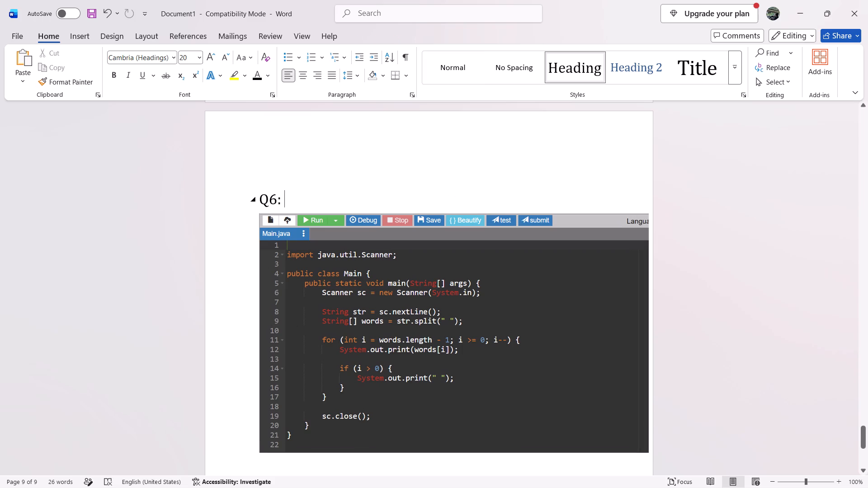
Add an empty paragraph directly below the Q6 code picture.
{"action": "scroll", "coordinate": [521, 286], "scroll_direction": "down", "scroll_amount": 5}
{"action": "left_click", "coordinate": [241, 360]}
{"action": "left_click", "coordinate": [269, 358]}
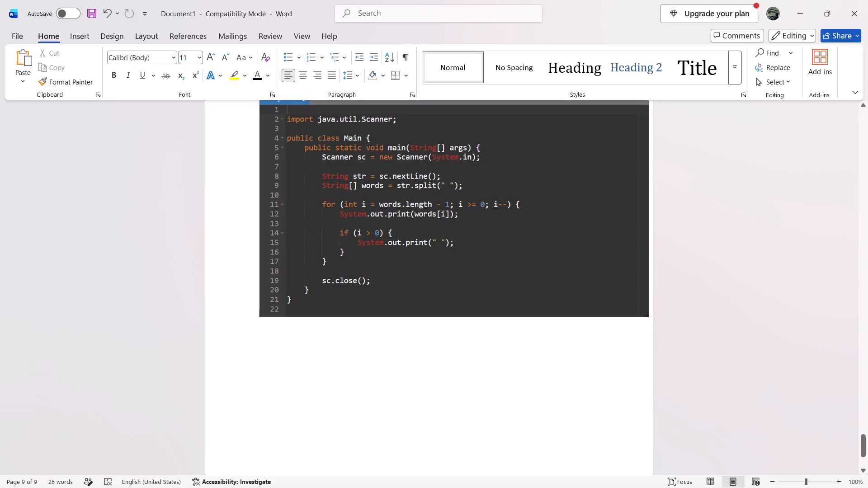
{"action": "left_click", "coordinate": [269, 352]}
{"action": "left_click", "coordinate": [264, 336]}
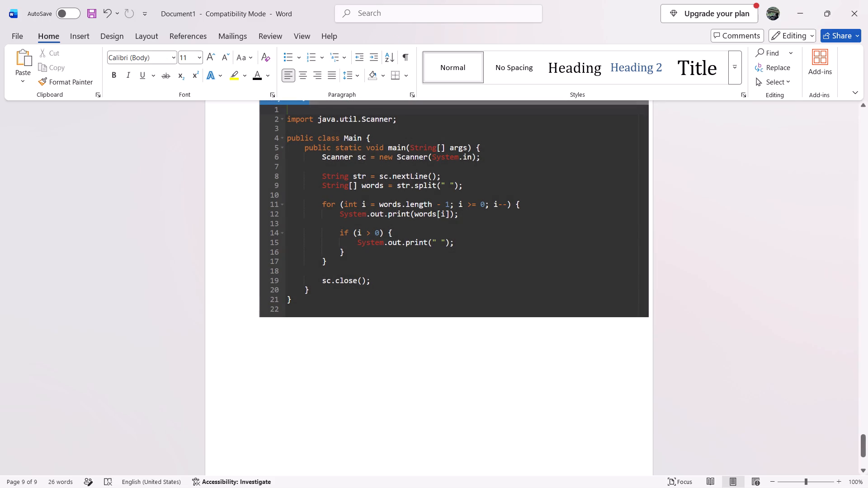
{"action": "left_click", "coordinate": [650, 316]}
{"action": "key", "text": "Return"}
Switch to Chrome and run the Reverse String Wordwise tests again.
{"action": "left_click", "coordinate": [802, 0]}
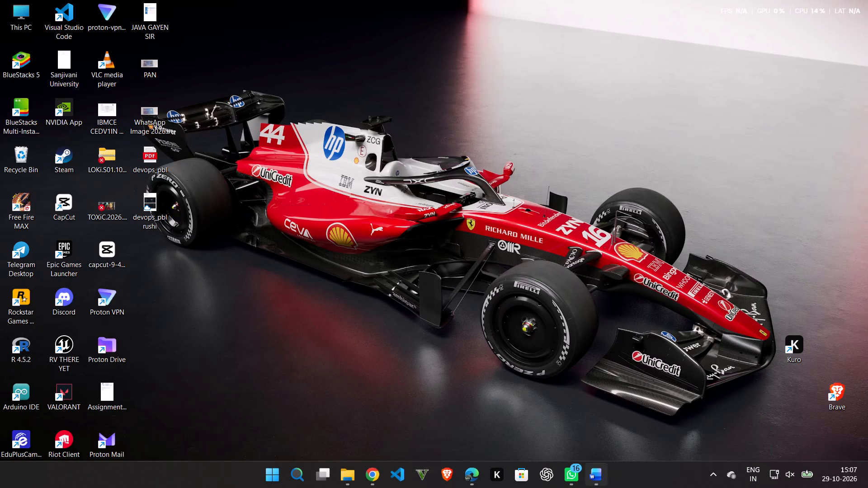
{"action": "left_click", "coordinate": [373, 469]}
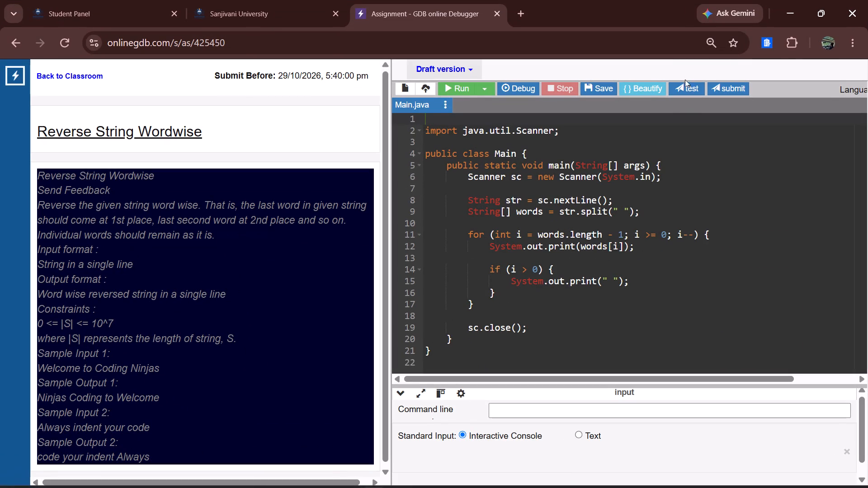
{"action": "left_click", "coordinate": [685, 84]}
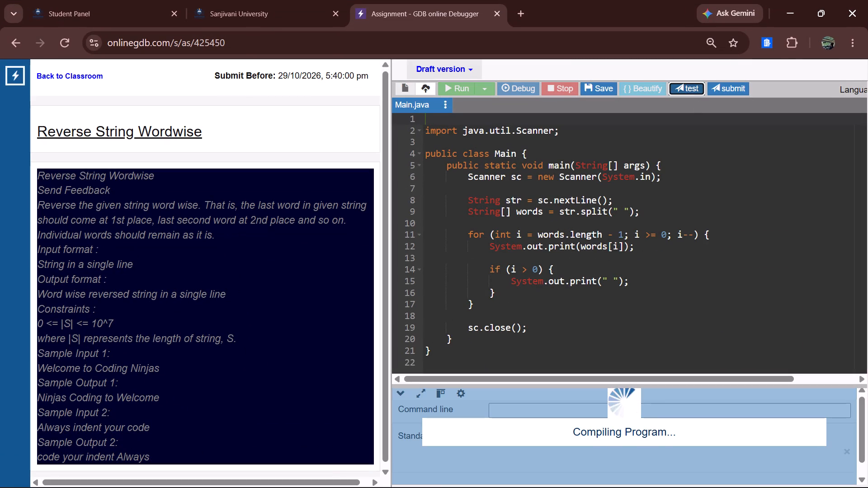
Capture a screenshot of the Test Result dialog showing both hidden test cases for Reverse String Wordwise.
{"action": "key", "text": "ctrl+minus"}
{"action": "key", "text": "ctrl+minus"}
{"action": "key", "text": "ctrl+minus"}
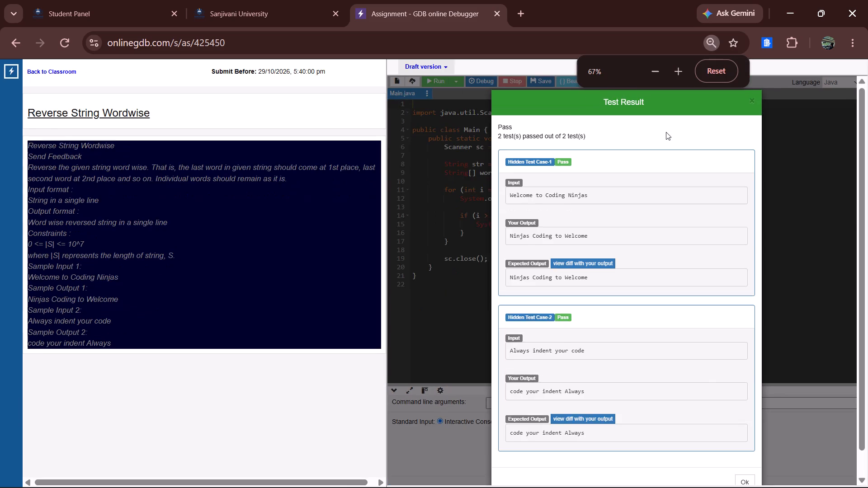
{"action": "key", "text": "ctrl+minus"}
{"action": "key", "text": "ctrl+equal"}
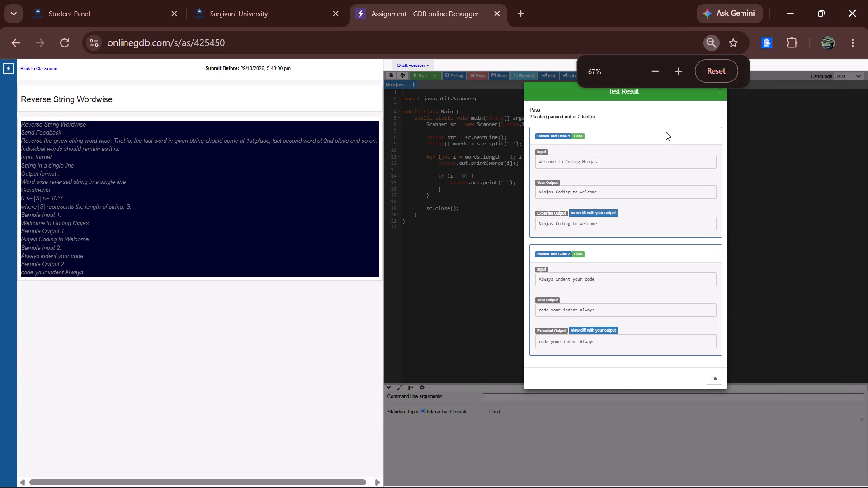
{"action": "key", "text": "Print"}
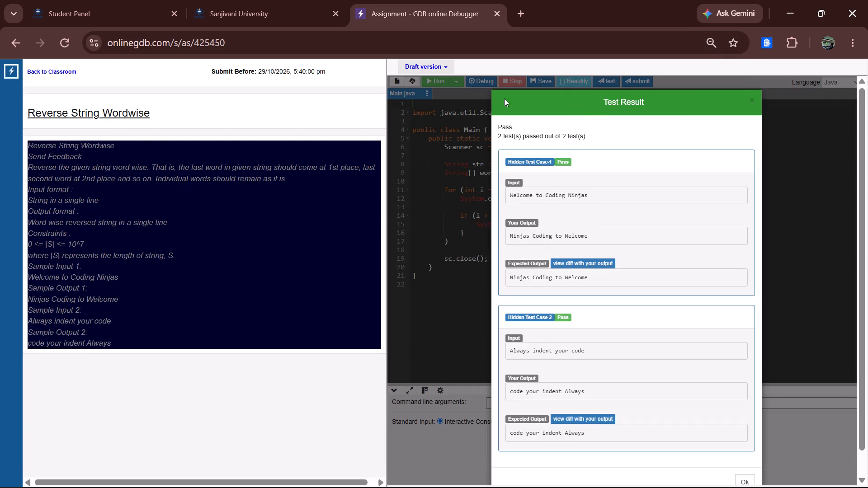
{"action": "left_click_drag", "start_coordinate": [491, 89], "coordinate": [525, 108]}
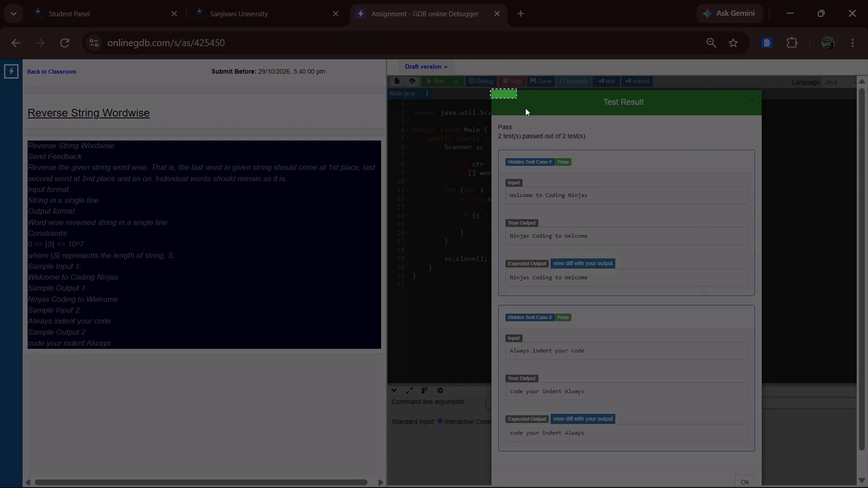
{"action": "left_click_drag", "start_coordinate": [525, 108], "coordinate": [763, 487]}
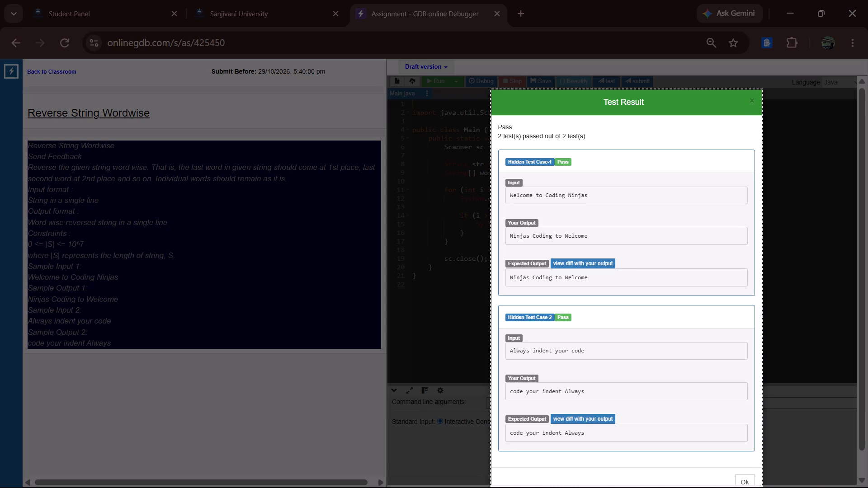
{"action": "left_click_drag", "start_coordinate": [763, 487], "coordinate": [763, 487]}
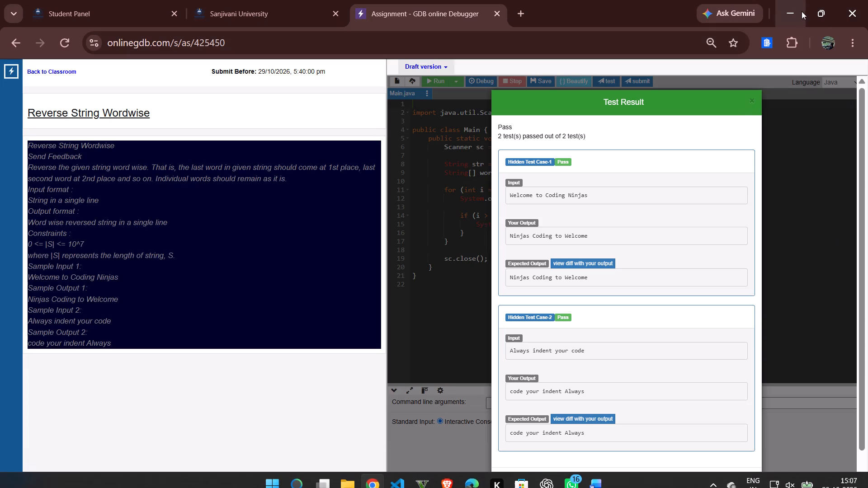
Switch to Word and paste the test-result screenshot into the empty paragraph below the Q6 code picture.
{"action": "left_click", "coordinate": [602, 475]}
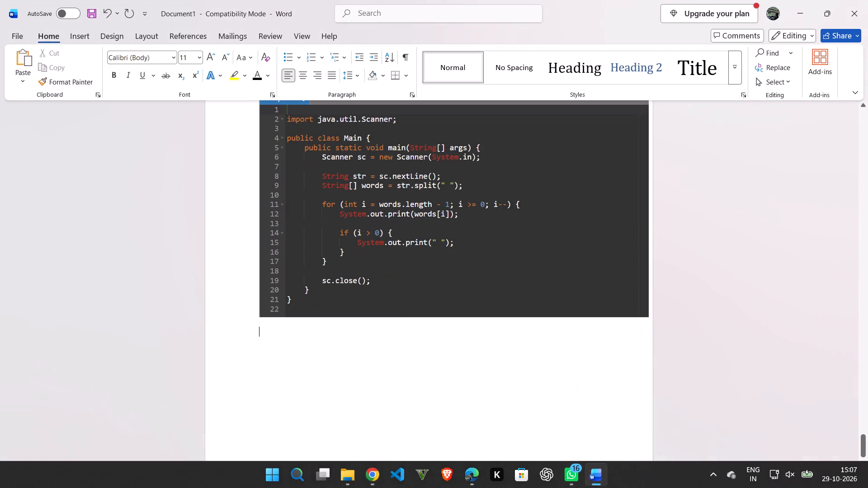
{"action": "key", "text": "ctrl+v"}
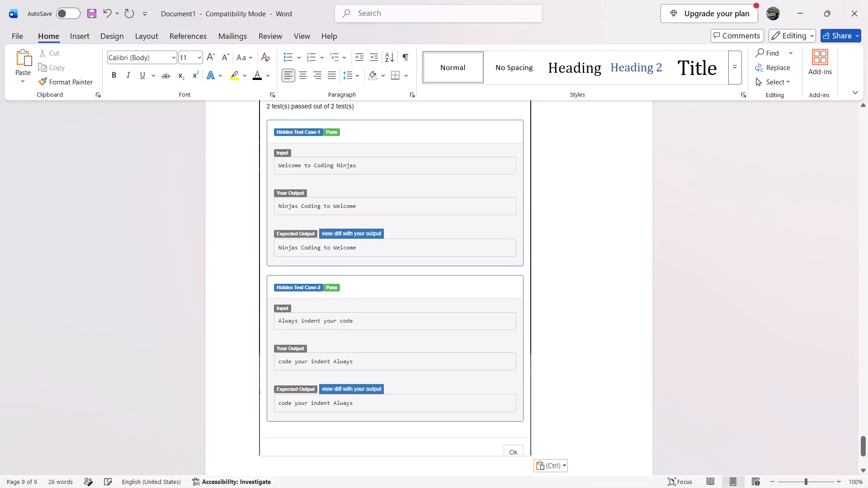
Enlarge the pasted Q6 test-result picture so it spans about the full text width of its page.
{"action": "left_click", "coordinate": [404, 218]}
{"action": "left_click_drag", "start_coordinate": [530, 258], "coordinate": [541, 260]}
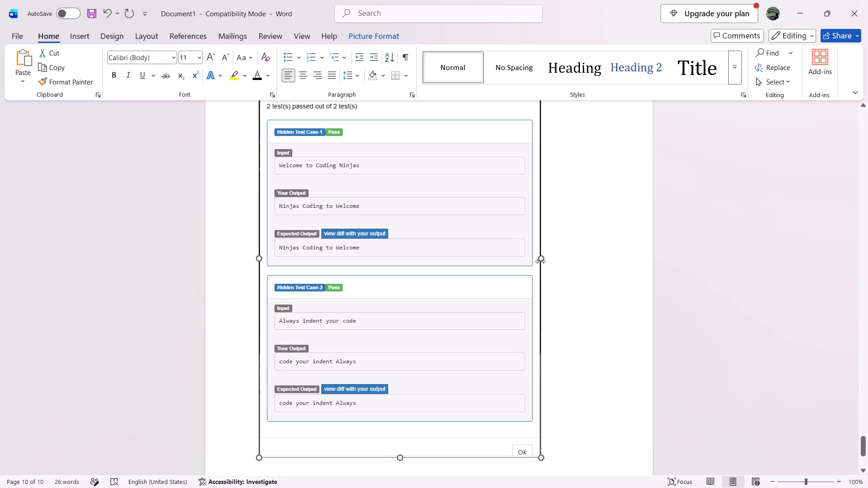
{"action": "scroll", "coordinate": [496, 272], "scroll_direction": "up", "scroll_amount": 4}
{"action": "left_click_drag", "start_coordinate": [541, 168], "coordinate": [593, 145]}
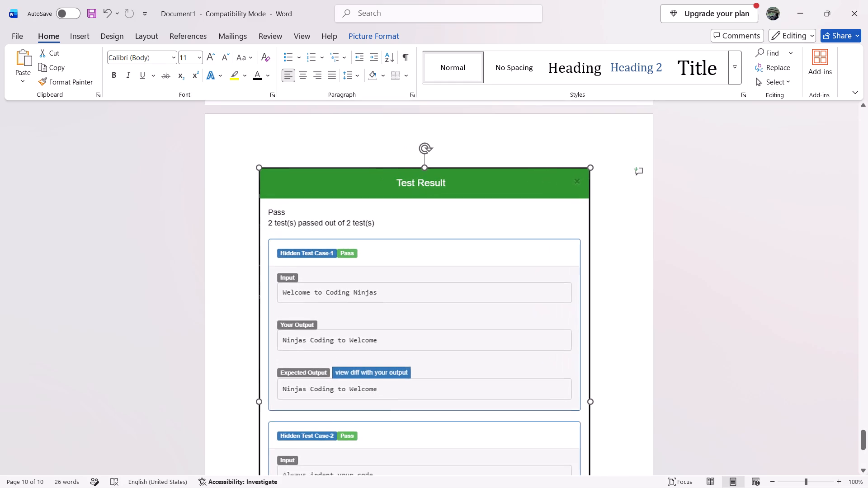
{"action": "left_click_drag", "start_coordinate": [593, 145], "coordinate": [599, 146]}
Add blank paragraphs below the Q6 test-result picture to reach a new page and enter "Q7:" there in the Heading style.
{"action": "scroll", "coordinate": [476, 268], "scroll_direction": "down", "scroll_amount": 16}
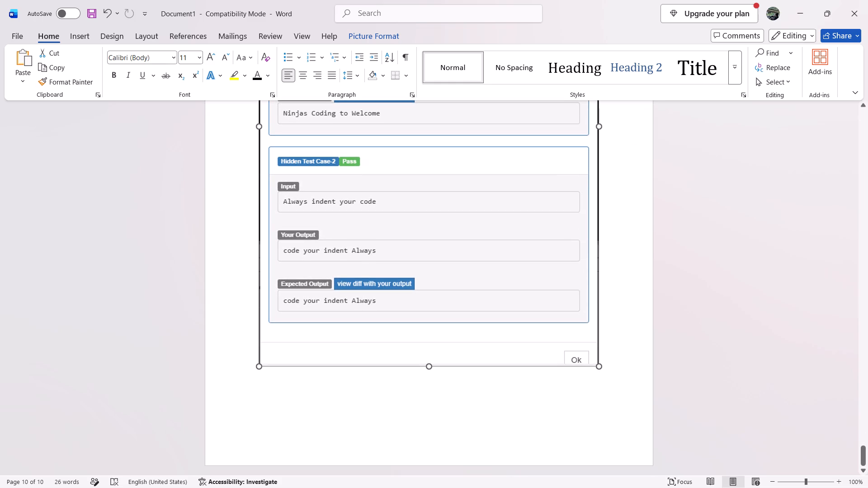
{"action": "left_click", "coordinate": [630, 356]}
{"action": "key", "text": "Return"}
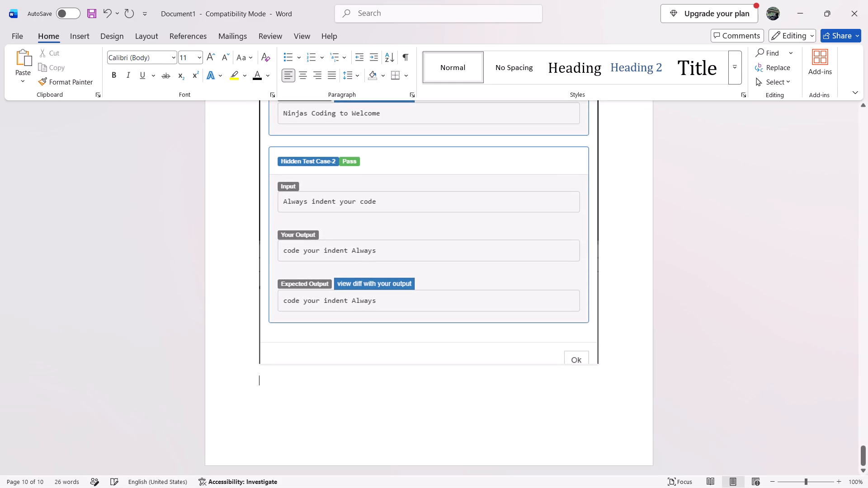
{"action": "key", "text": "Return"}
{"action": "key", "text": "Return"}
{"action": "key", "text": "Return"}
{"action": "key", "text": "BackSpace"}
{"action": "key", "text": "BackSpace"}
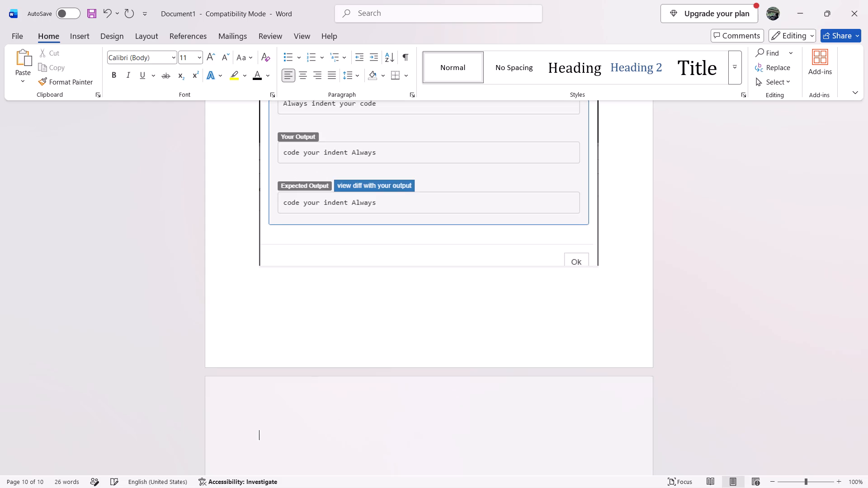
{"action": "key", "text": "Return"}
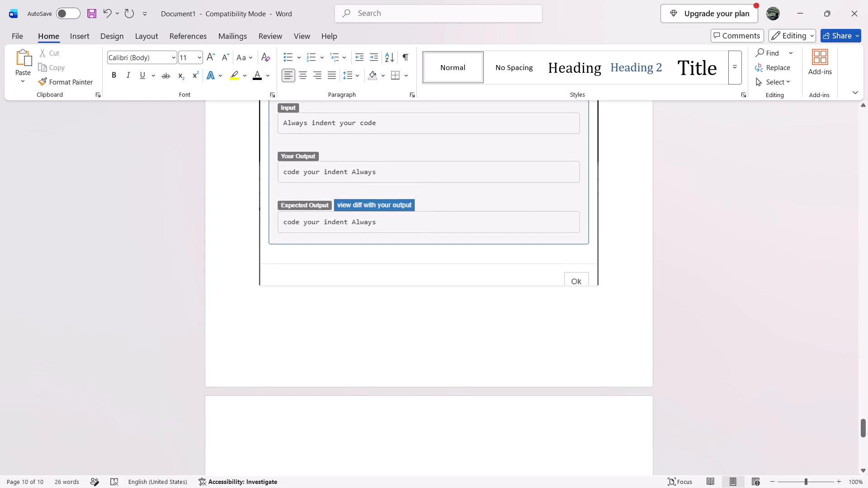
{"action": "left_click", "coordinate": [583, 61]}
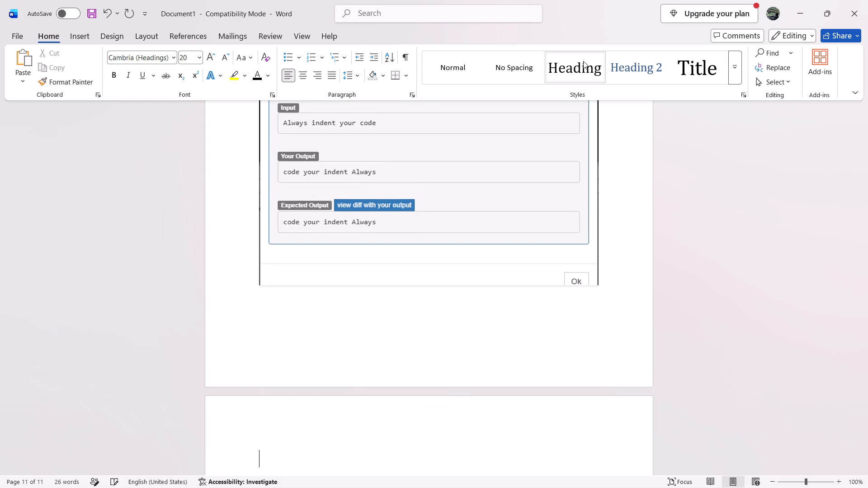
{"action": "key", "text": "shift+q"}
{"action": "key", "text": "shift+ampersand"}
{"action": "key", "text": "BackSpace"}
{"action": "key", "text": "7"}
{"action": "key", "text": "shift+colon"}
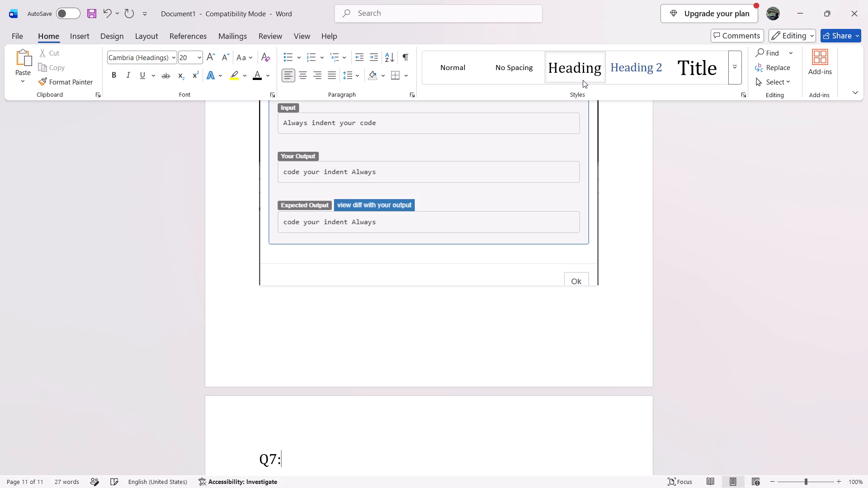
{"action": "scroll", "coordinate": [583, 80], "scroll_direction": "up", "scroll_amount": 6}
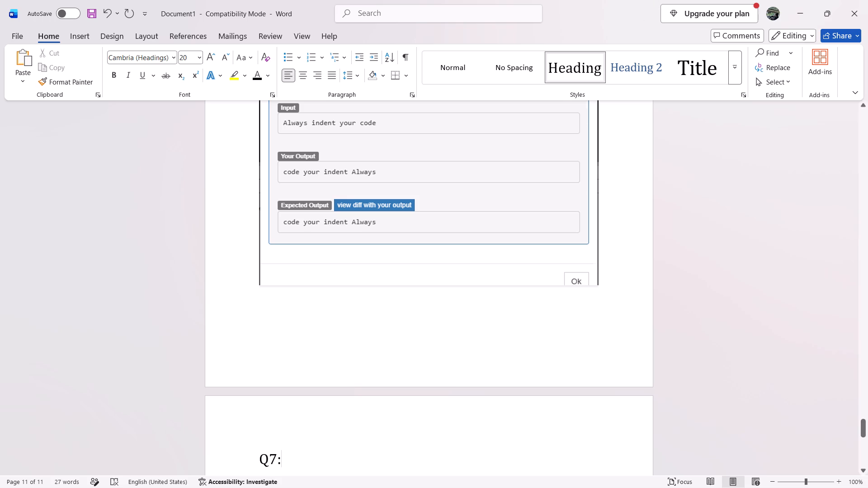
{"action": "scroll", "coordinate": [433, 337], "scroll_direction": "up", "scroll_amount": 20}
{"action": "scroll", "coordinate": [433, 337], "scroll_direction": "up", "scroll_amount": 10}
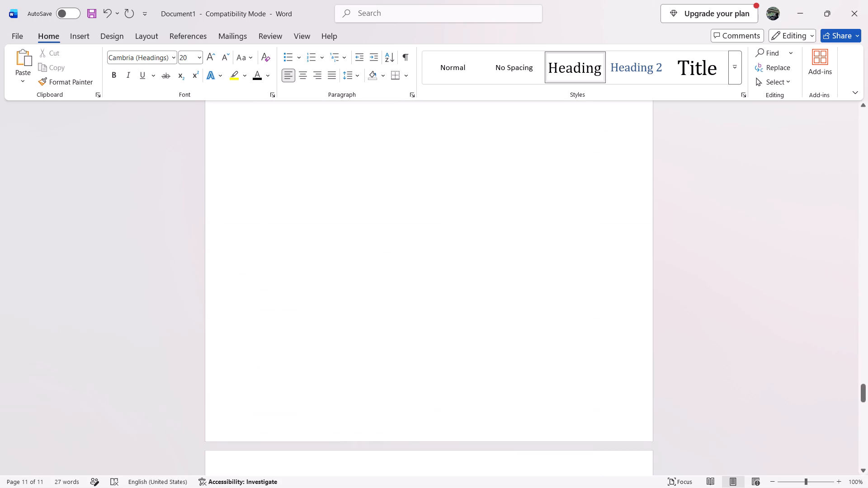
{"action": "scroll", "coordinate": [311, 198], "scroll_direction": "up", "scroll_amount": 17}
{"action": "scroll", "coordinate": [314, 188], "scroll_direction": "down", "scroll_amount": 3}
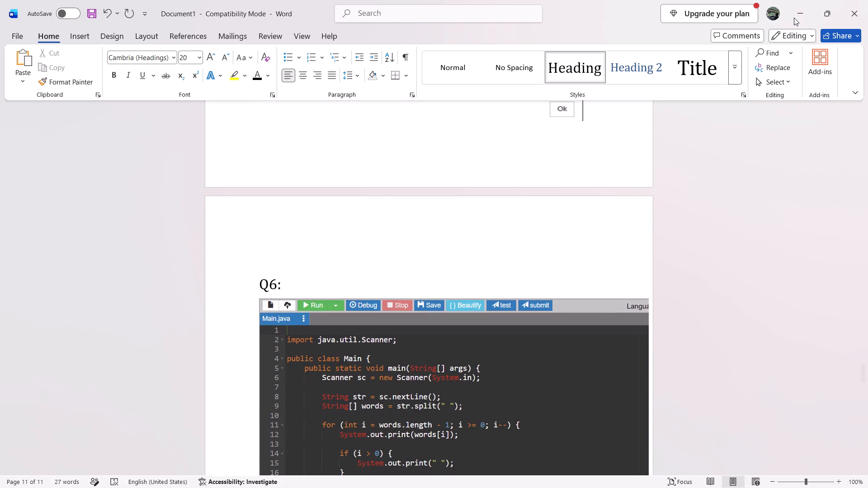
Switch to Chrome, dismiss the old test result and run the Reverse String Wordwise tests once more.
{"action": "left_click", "coordinate": [808, 9]}
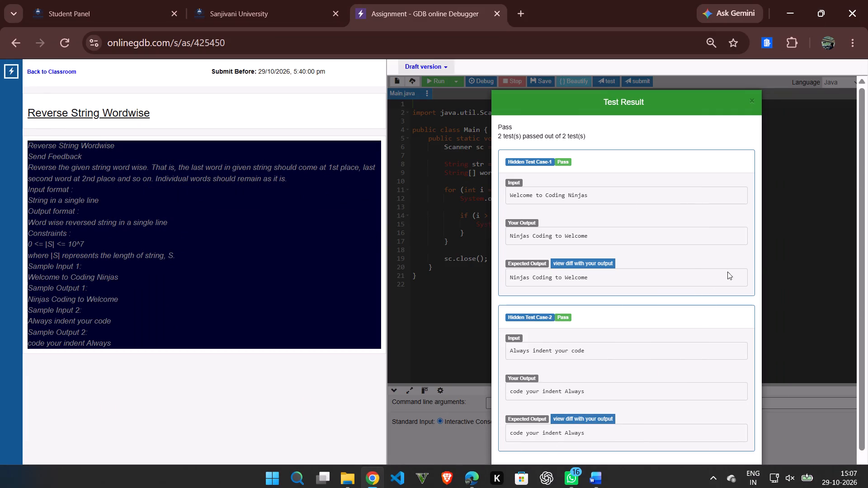
{"action": "left_click", "coordinate": [747, 478]}
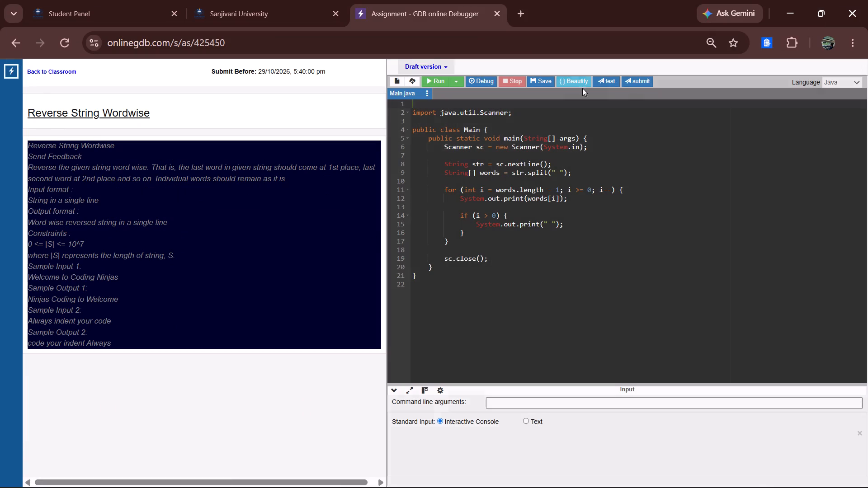
{"action": "left_click", "coordinate": [615, 78]}
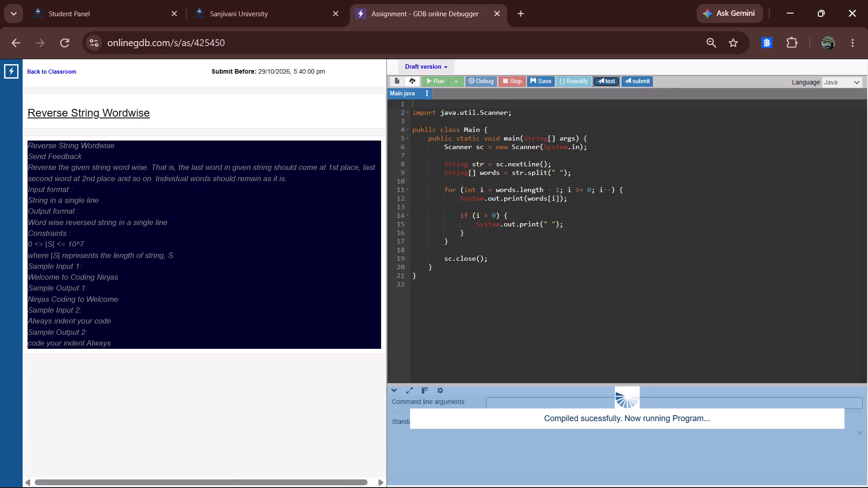
{"action": "left_click", "coordinate": [741, 477]}
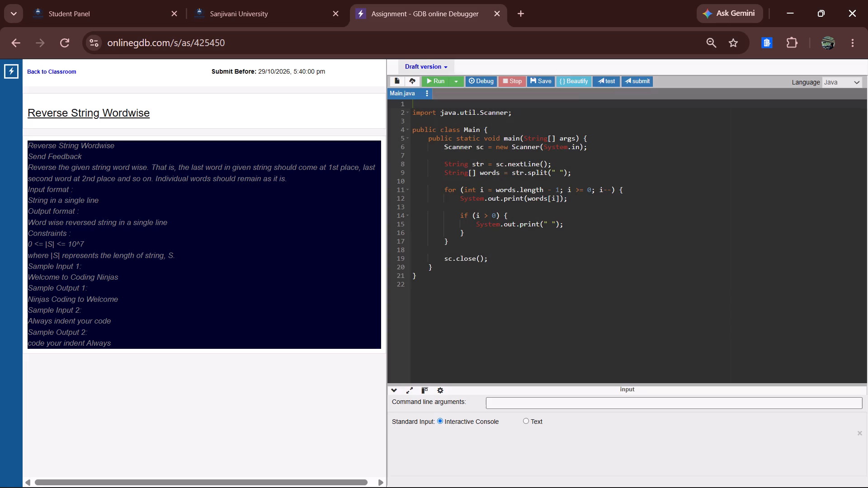
Submit the Reverse String Wordwise solution.
{"action": "left_click", "coordinate": [633, 80]}
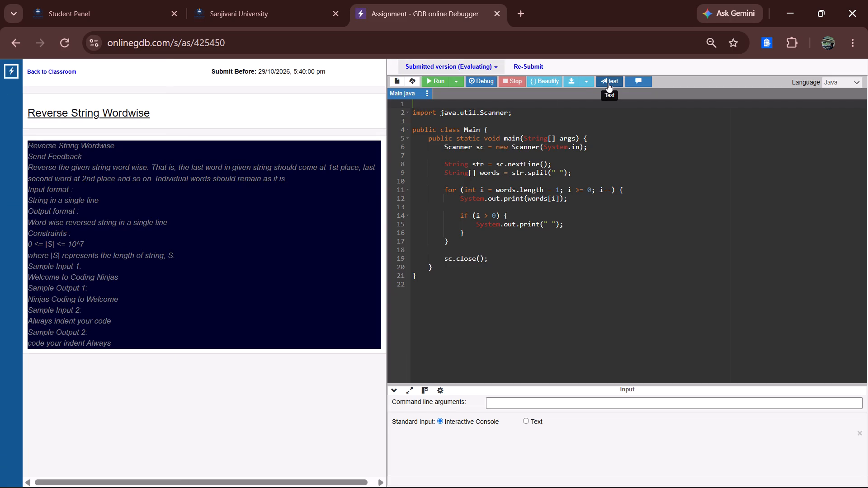
Run the tests on the submitted version of Reverse String Wordwise, review both hidden cases and dismiss the result.
{"action": "left_click", "coordinate": [608, 83]}
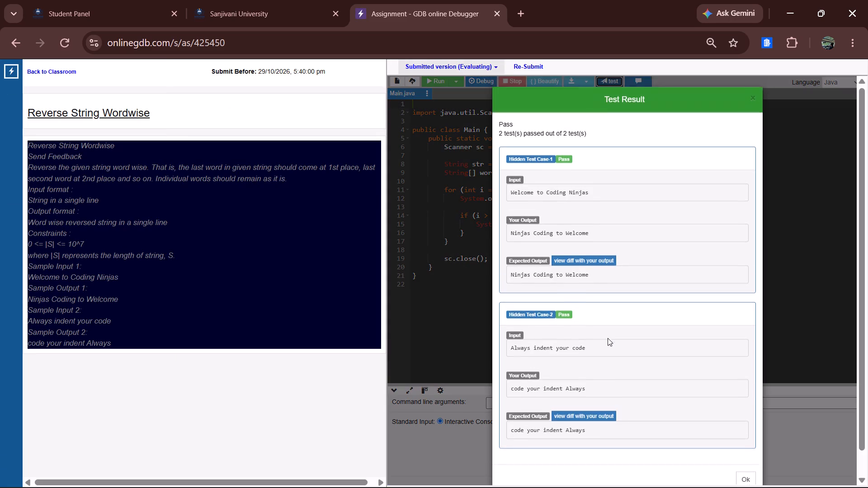
{"action": "scroll", "coordinate": [588, 375], "scroll_direction": "down", "scroll_amount": 3}
{"action": "left_click", "coordinate": [754, 456]}
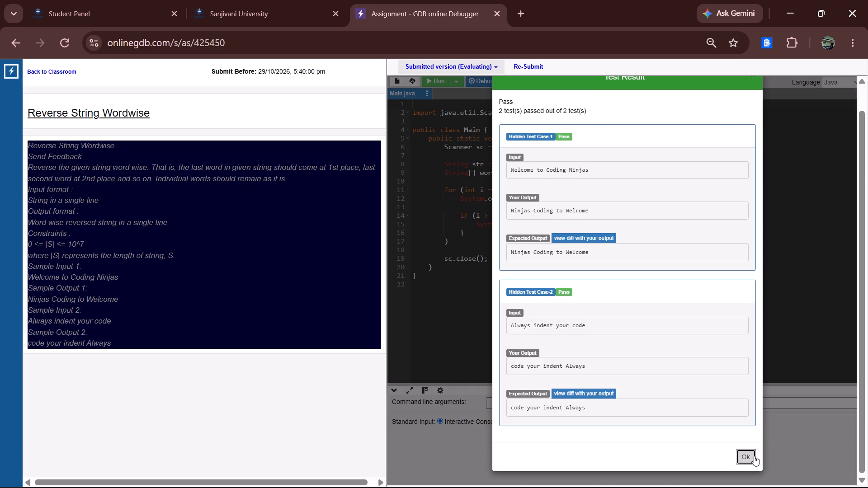
Return to the Java_PBL_Batch-2 classroom and open the Reverse Each Word assignment.
{"action": "left_click", "coordinate": [36, 76]}
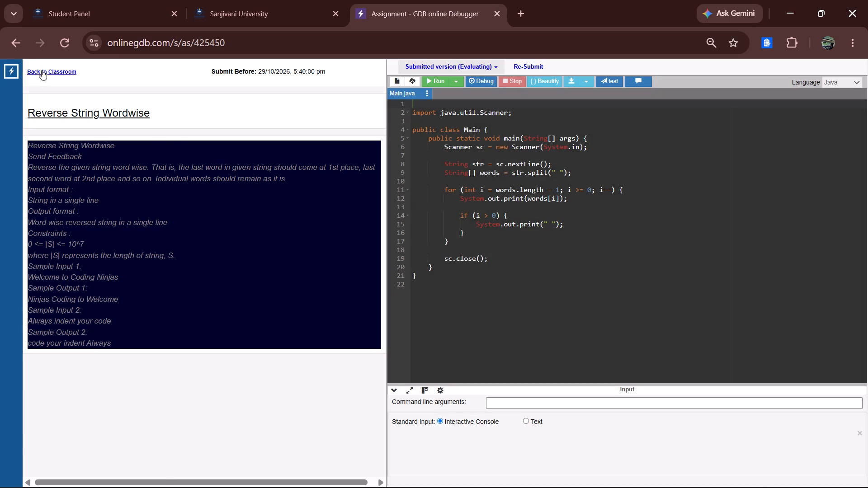
{"action": "left_click", "coordinate": [47, 68]}
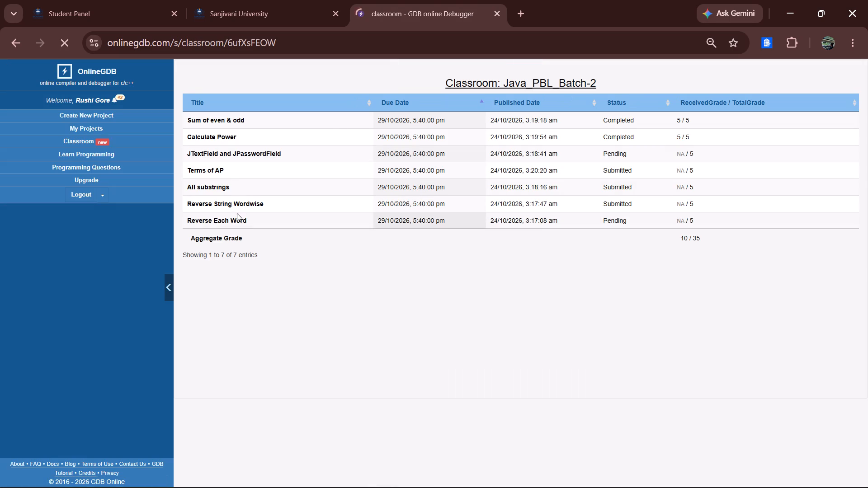
{"action": "left_click", "coordinate": [231, 216]}
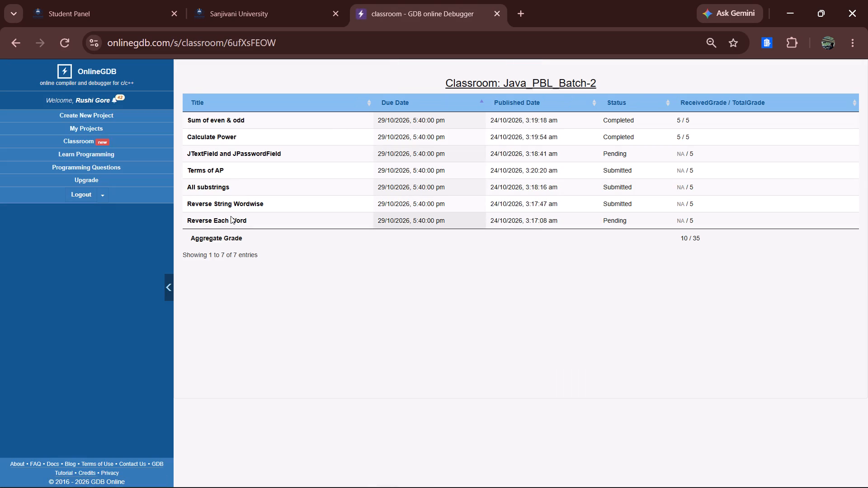
{"action": "left_click", "coordinate": [229, 220]}
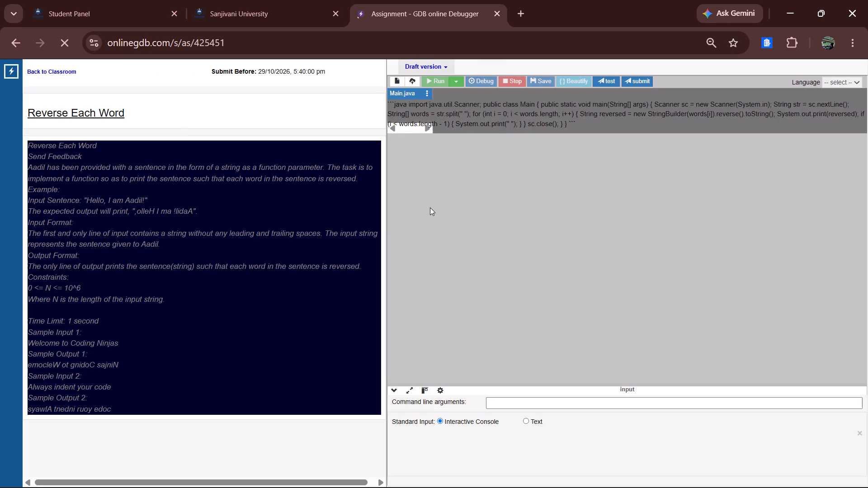
Remove the stray "```java" text from the first line and the closing "```" from the end of the Reverse Each Word code.
{"action": "left_click_drag", "start_coordinate": [443, 102], "coordinate": [401, 99]}
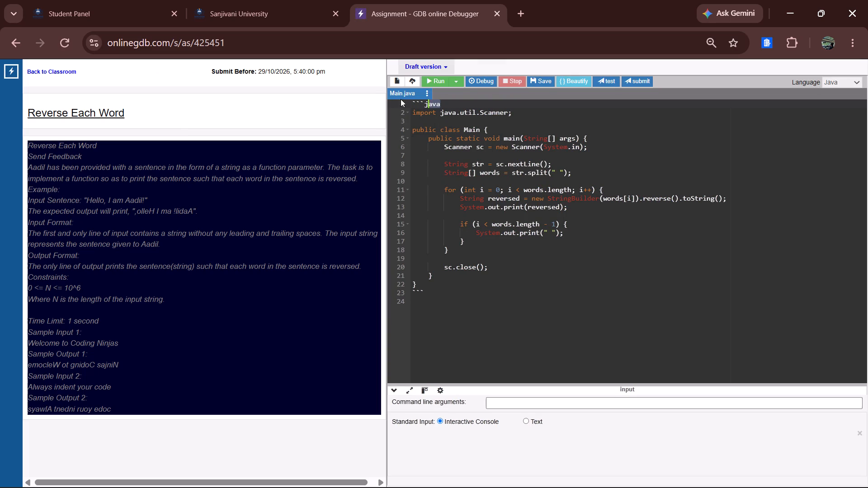
{"action": "left_click_drag", "start_coordinate": [401, 99], "coordinate": [393, 99]}
{"action": "key", "text": "BackSpace"}
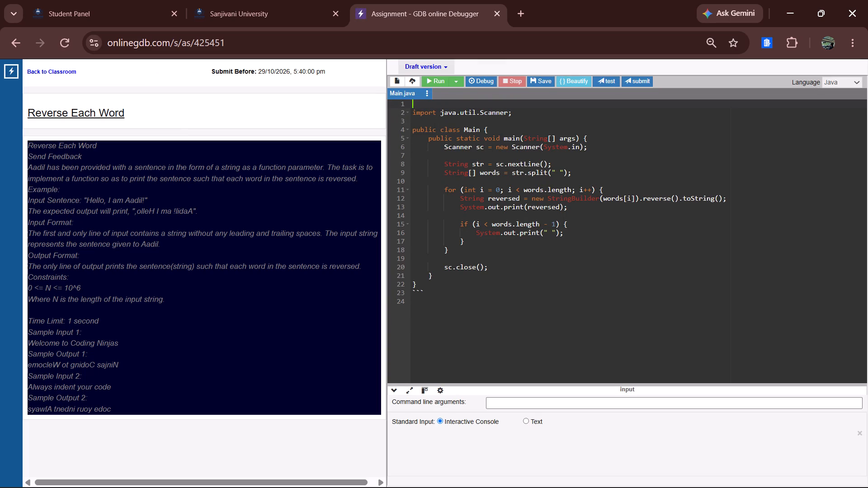
{"action": "left_click", "coordinate": [438, 301]}
{"action": "left_click", "coordinate": [438, 295]}
{"action": "key", "text": "BackSpace"}
{"action": "key", "text": "BackSpace"}
{"action": "key", "text": "BackSpace"}
Run the tests on the Reverse Each Word code, review both hidden cases and dismiss the result.
{"action": "left_click", "coordinate": [603, 79]}
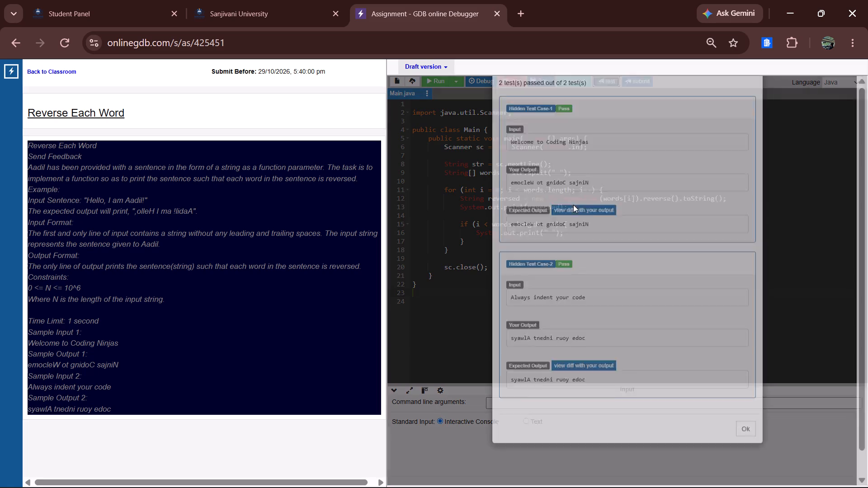
{"action": "scroll", "coordinate": [573, 208], "scroll_direction": "down", "scroll_amount": 1}
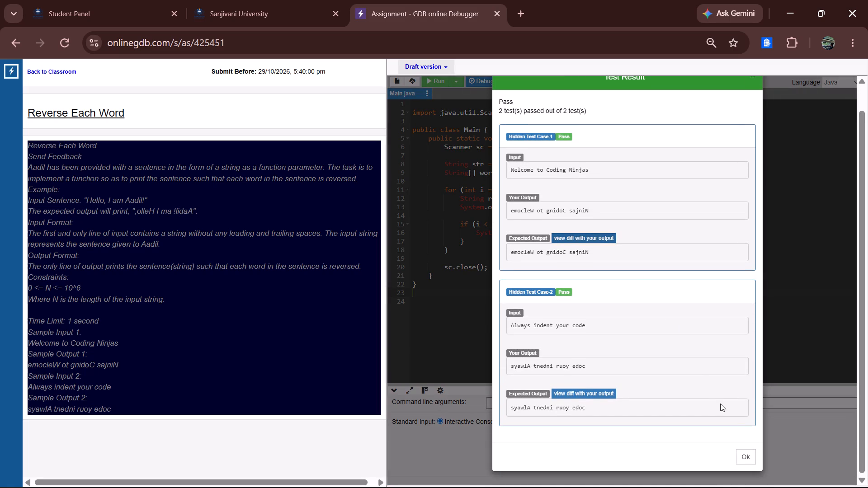
{"action": "left_click", "coordinate": [753, 460]}
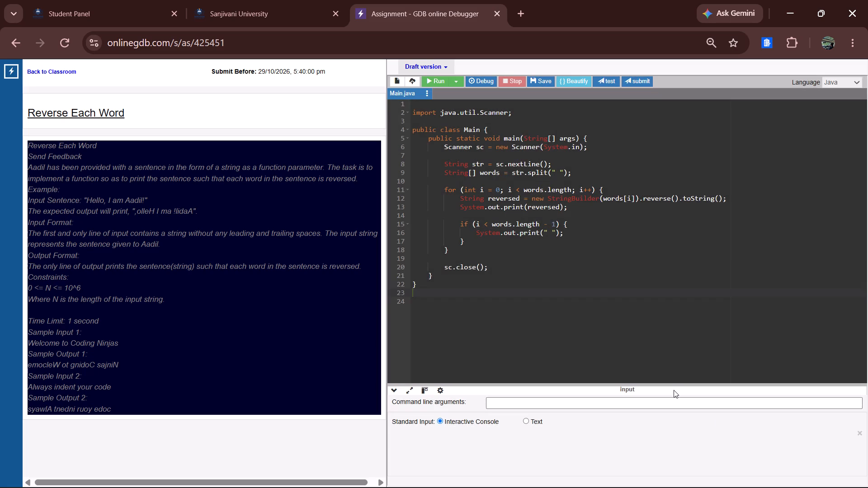
Capture a screenshot of the code editor area showing the full Reverse Each Word program with its toolbar.
{"action": "scroll", "coordinate": [675, 390], "scroll_direction": "up", "scroll_amount": 4}
{"action": "scroll", "coordinate": [668, 310], "scroll_direction": "up", "scroll_amount": 3}
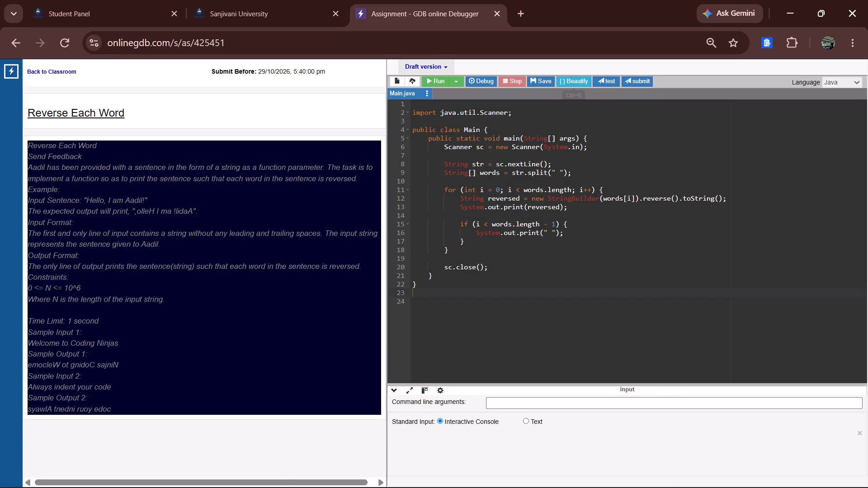
{"action": "key", "text": "ctrl+equal"}
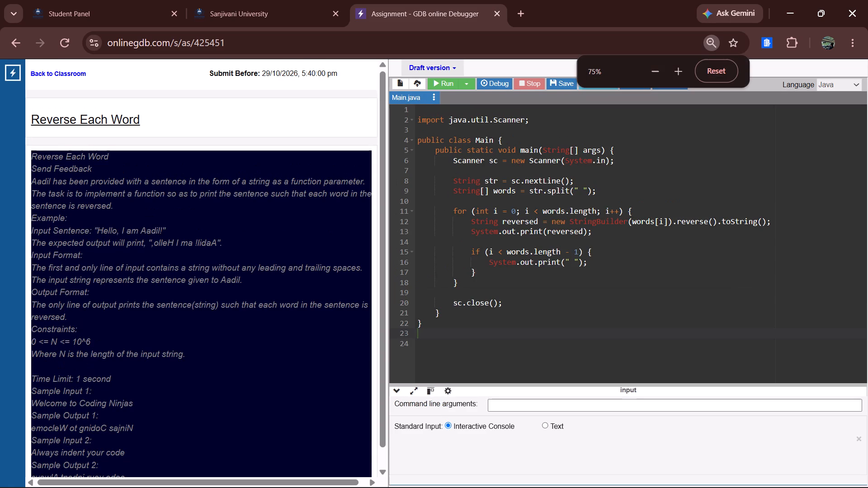
{"action": "key", "text": "ctrl+equal"}
{"action": "key", "text": "ctrl+equal"}
{"action": "key", "text": "ctrl+minus"}
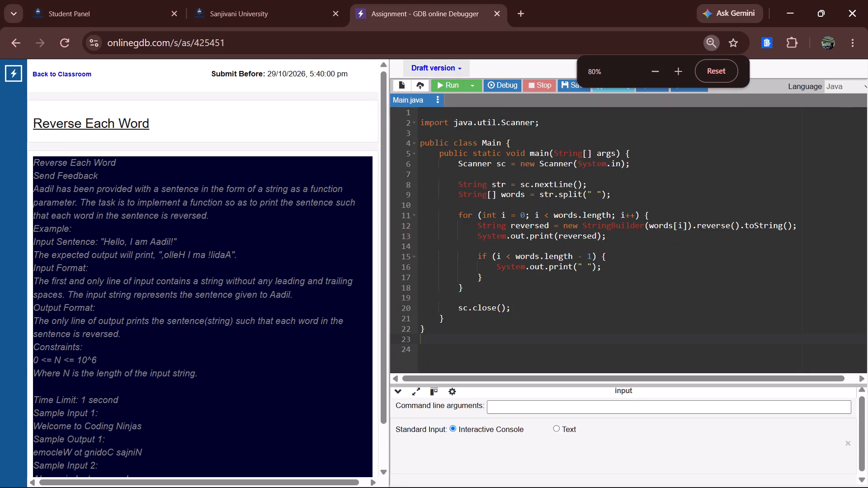
{"action": "key", "text": "Print"}
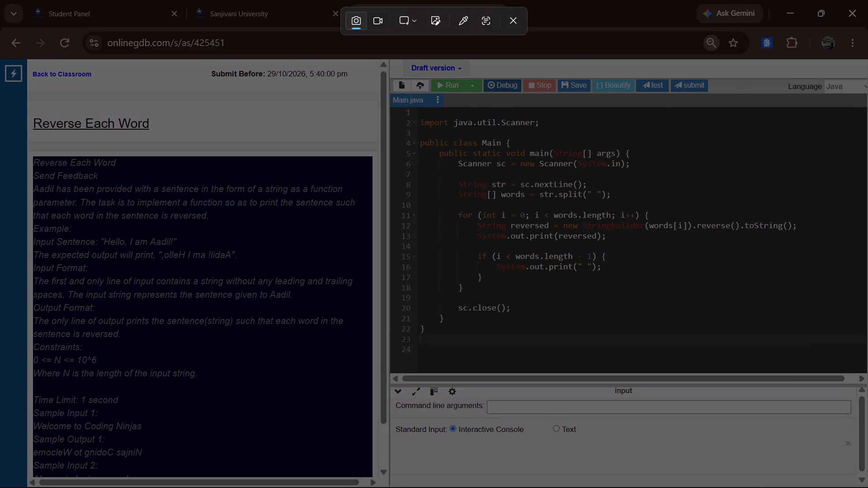
{"action": "left_click_drag", "start_coordinate": [388, 78], "coordinate": [418, 87]}
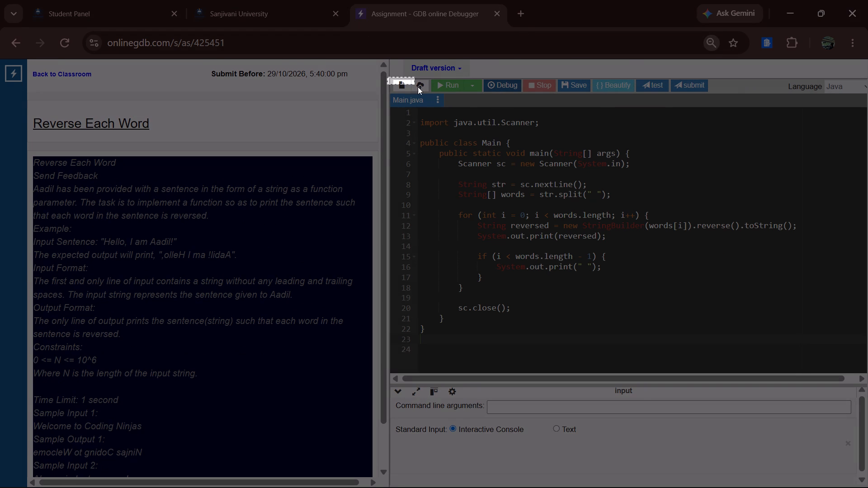
{"action": "left_click_drag", "start_coordinate": [418, 87], "coordinate": [867, 379]}
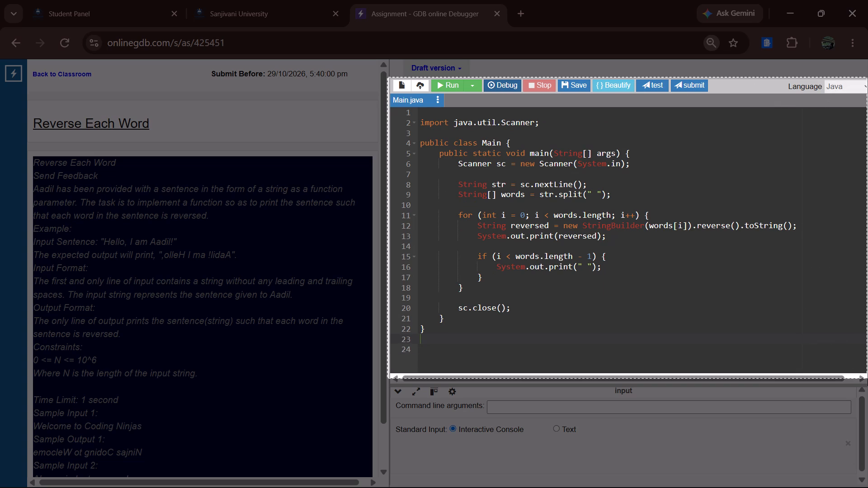
{"action": "left_click_drag", "start_coordinate": [867, 379], "coordinate": [867, 373]}
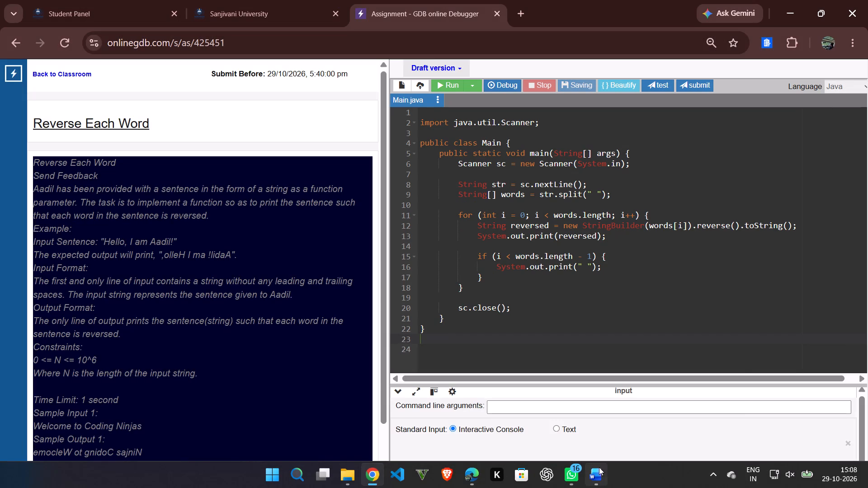
Switch to the Word document and paste the code screenshot on a new line under the Q7: heading.
{"action": "left_click", "coordinate": [594, 469]}
{"action": "scroll", "coordinate": [438, 287], "scroll_direction": "down", "scroll_amount": 20}
{"action": "scroll", "coordinate": [438, 287], "scroll_direction": "down", "scroll_amount": 6}
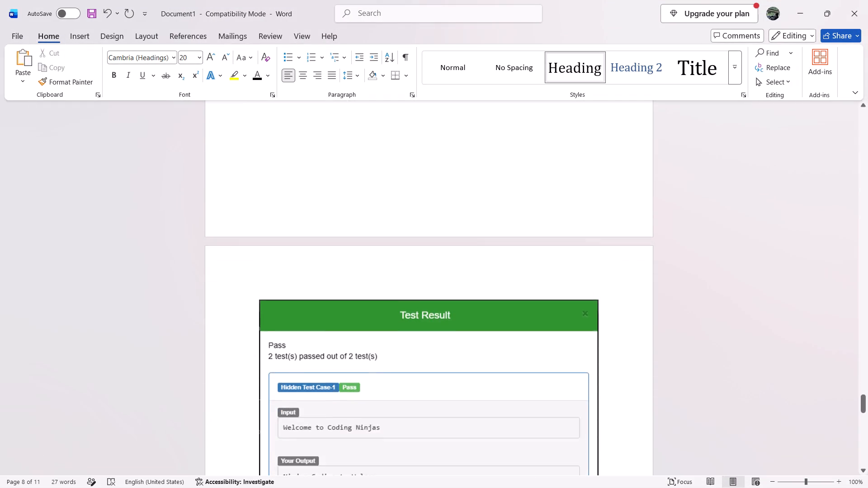
{"action": "scroll", "coordinate": [427, 289], "scroll_direction": "down", "scroll_amount": 19}
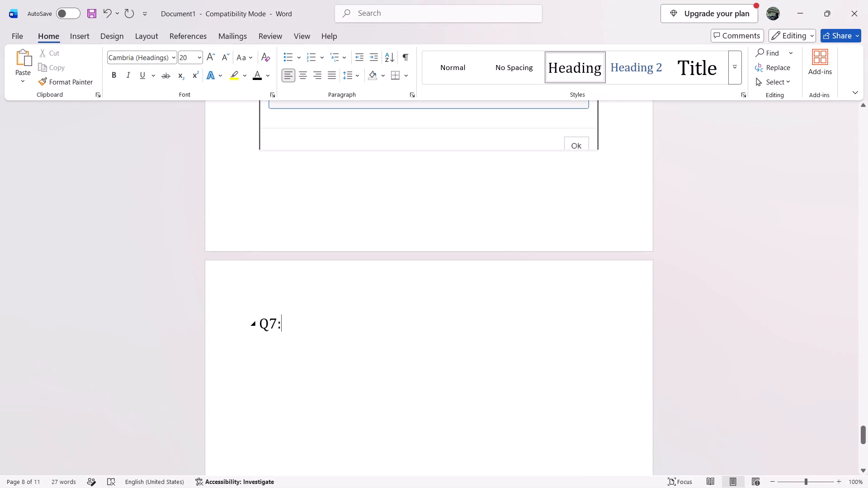
{"action": "key", "text": "Return"}
{"action": "key", "text": "ctrl+v"}
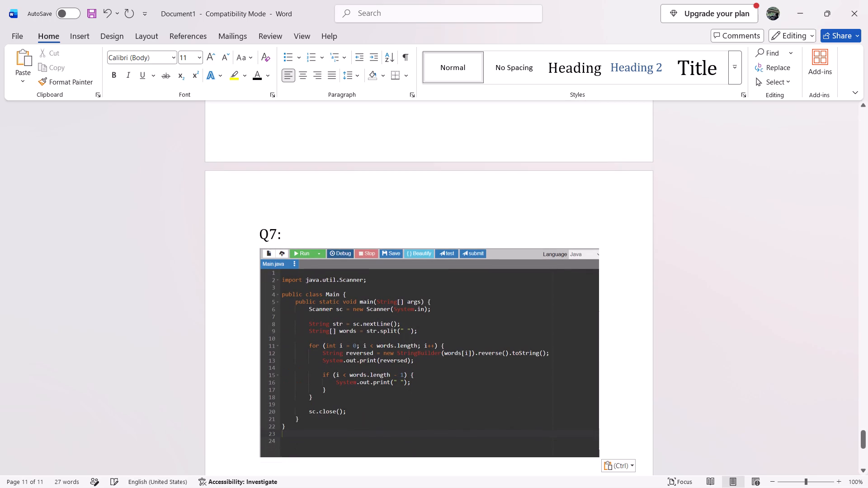
Enlarge the Q7 code picture proportionally until it nearly reaches the page's right edge, and start a new line below it.
{"action": "left_click", "coordinate": [430, 340]}
{"action": "scroll", "coordinate": [573, 364], "scroll_direction": "down", "scroll_amount": 6}
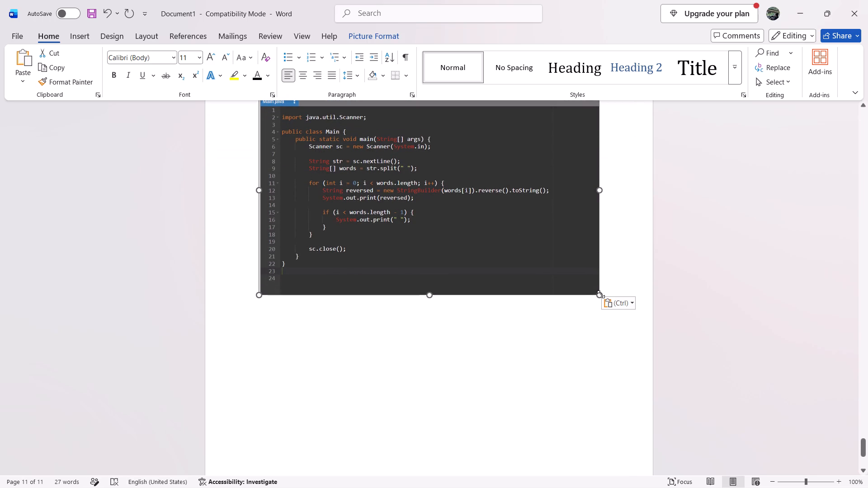
{"action": "left_click_drag", "start_coordinate": [601, 294], "coordinate": [630, 323]}
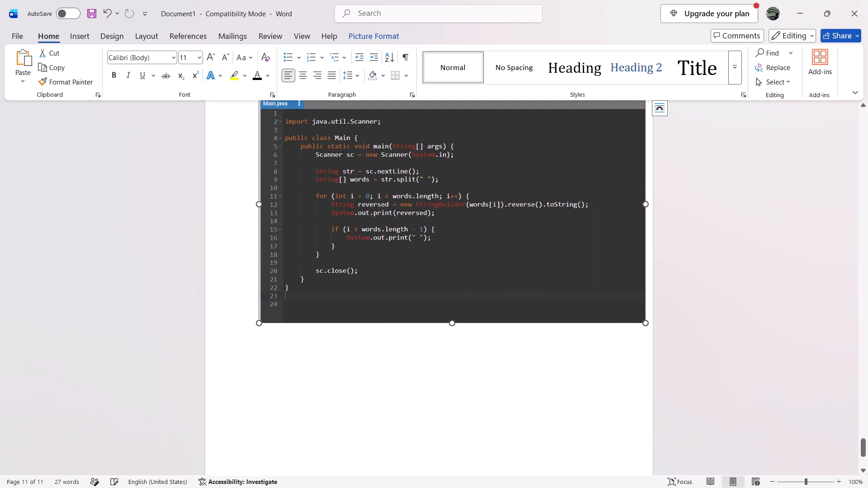
{"action": "left_click", "coordinate": [651, 326]}
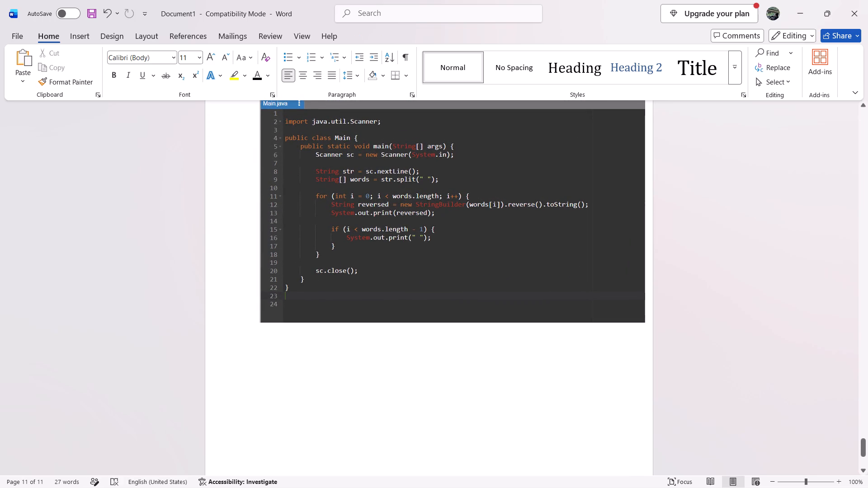
{"action": "key", "text": "Return"}
Return to the Reverse Each Word assignment in Chrome, run its tests and capture the Test Result dialog with both hidden cases.
{"action": "left_click", "coordinate": [803, 0]}
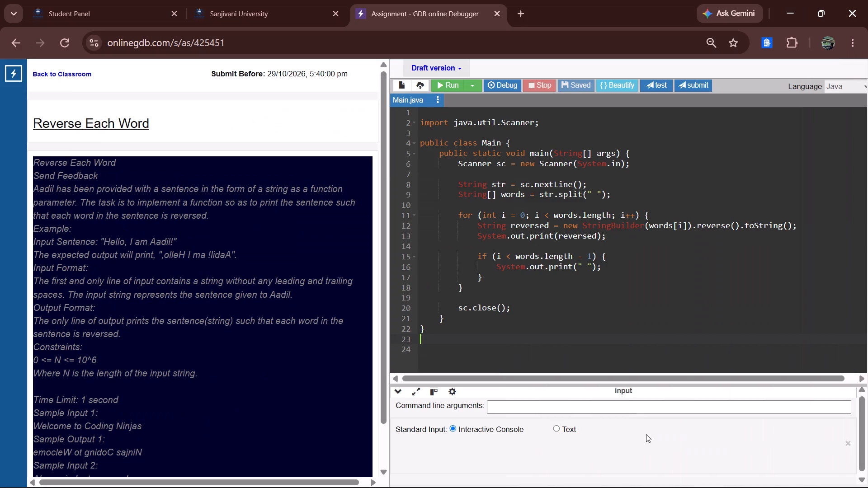
{"action": "left_click", "coordinate": [651, 89]}
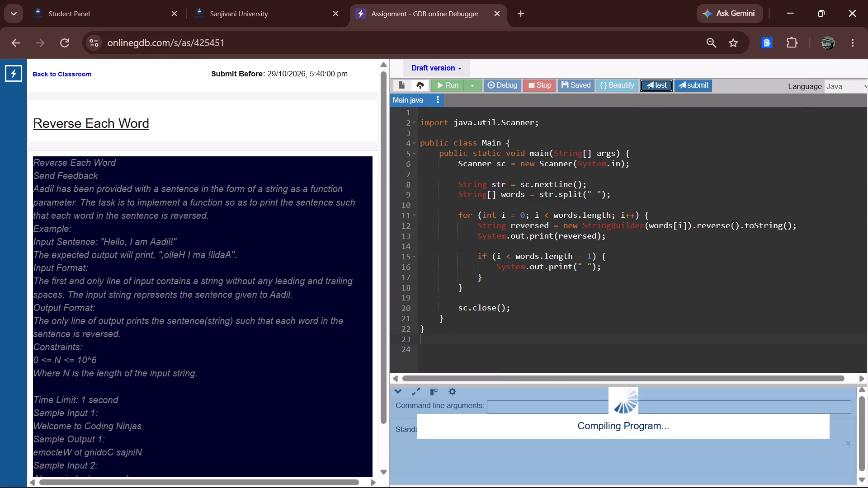
{"action": "key", "text": "ctrl+minus"}
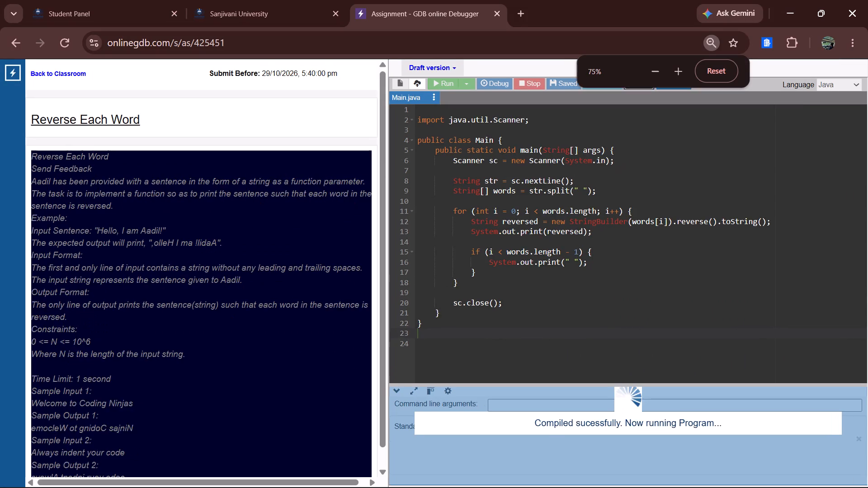
{"action": "key", "text": "ctrl+minus"}
{"action": "key", "text": "ctrl+minus"}
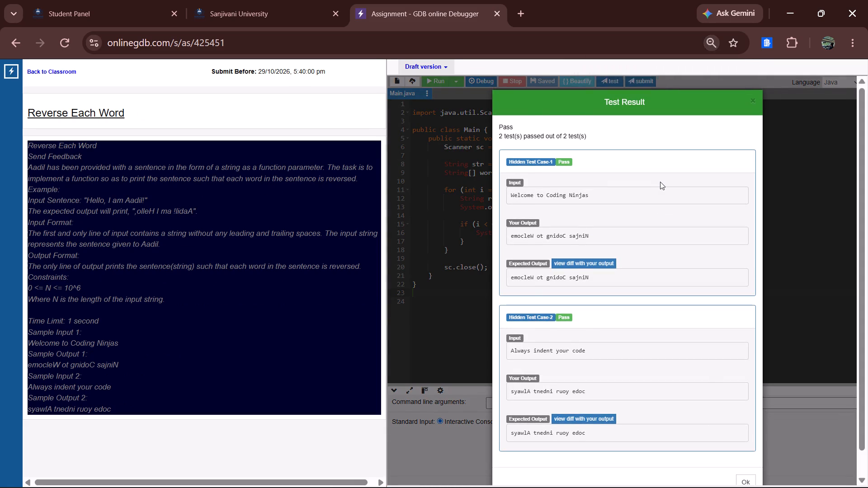
{"action": "key", "text": "ctrl+equal"}
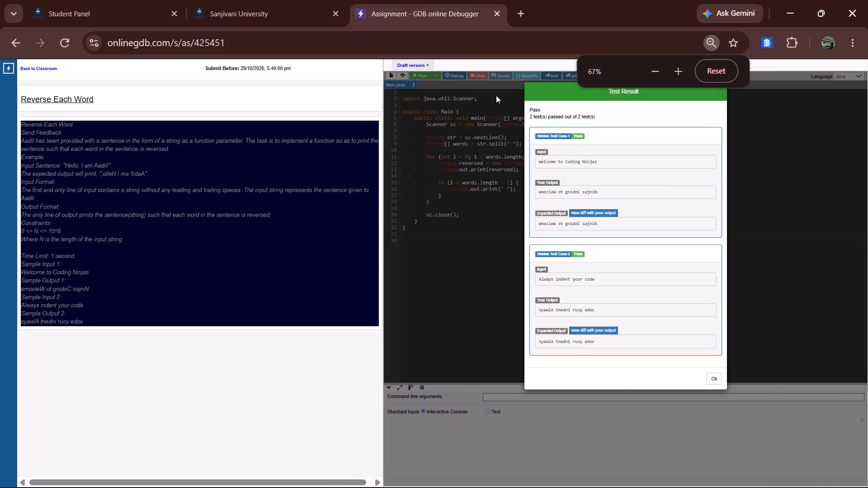
{"action": "key", "text": "Print"}
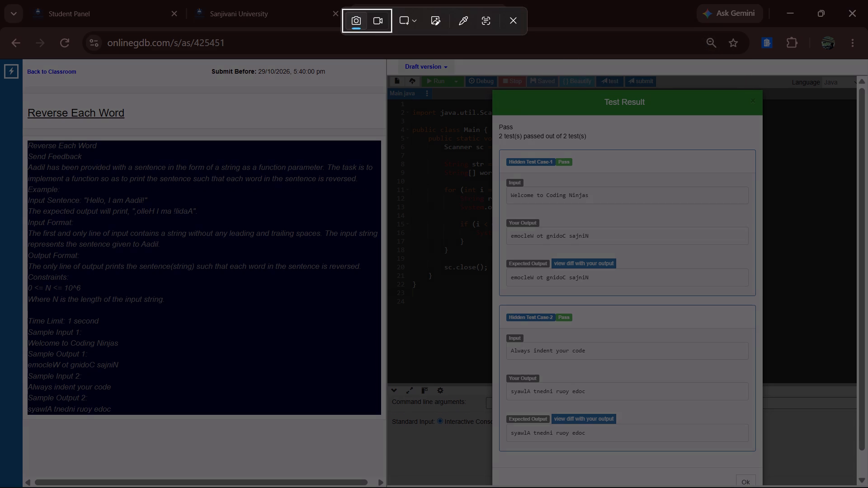
{"action": "left_click_drag", "start_coordinate": [495, 89], "coordinate": [707, 487]}
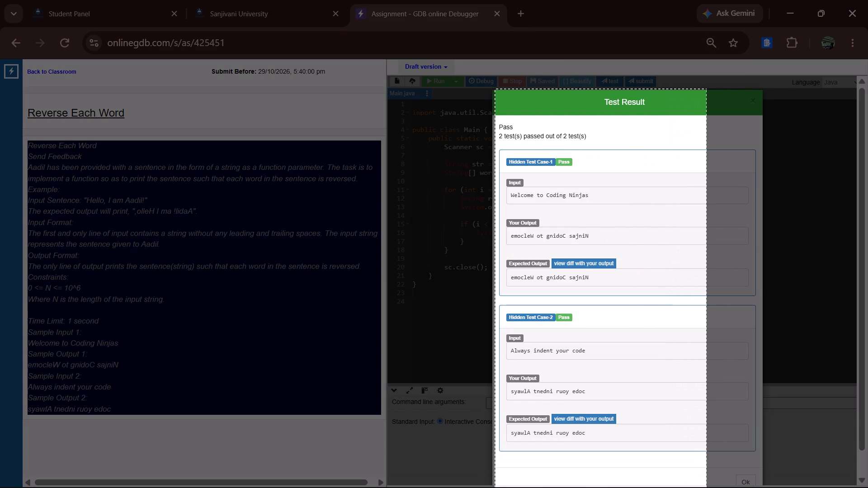
{"action": "left_click_drag", "start_coordinate": [707, 487], "coordinate": [765, 487]}
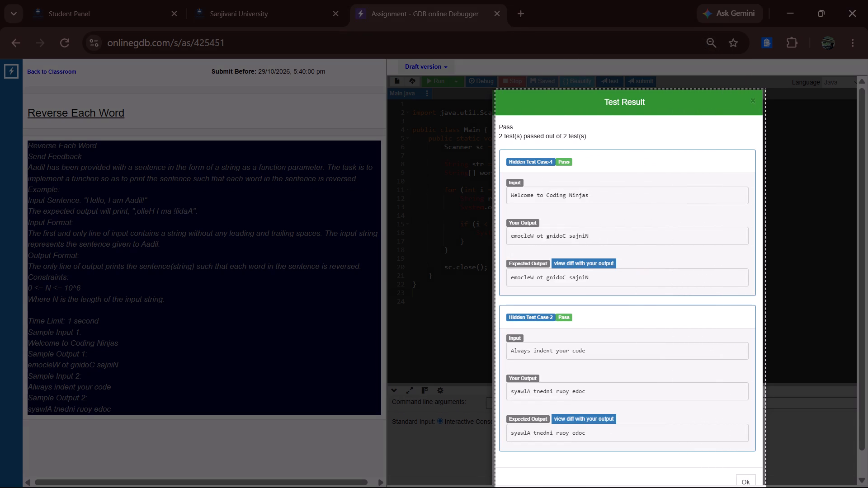
{"action": "left_click_drag", "start_coordinate": [765, 487], "coordinate": [764, 487]}
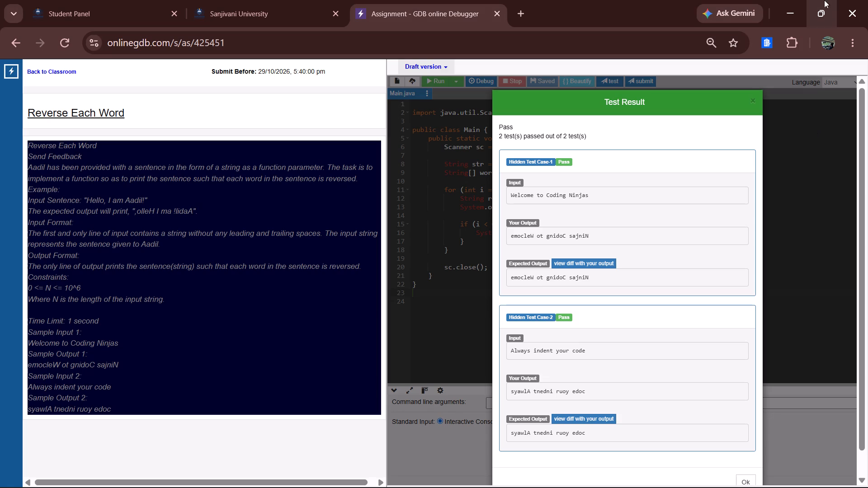
Switch back to Word and paste the Test Result screenshot below the Q7 code picture.
{"action": "left_click", "coordinate": [783, 14]}
{"action": "left_click", "coordinate": [588, 467]}
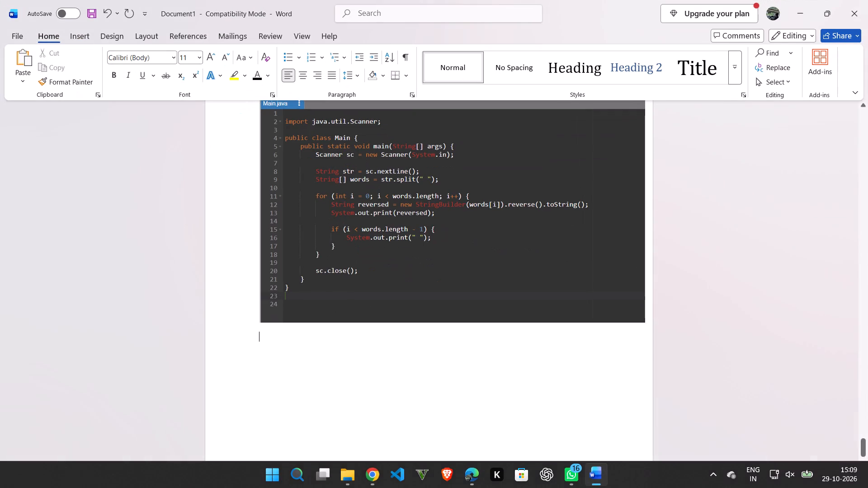
{"action": "key", "text": "ctrl+v"}
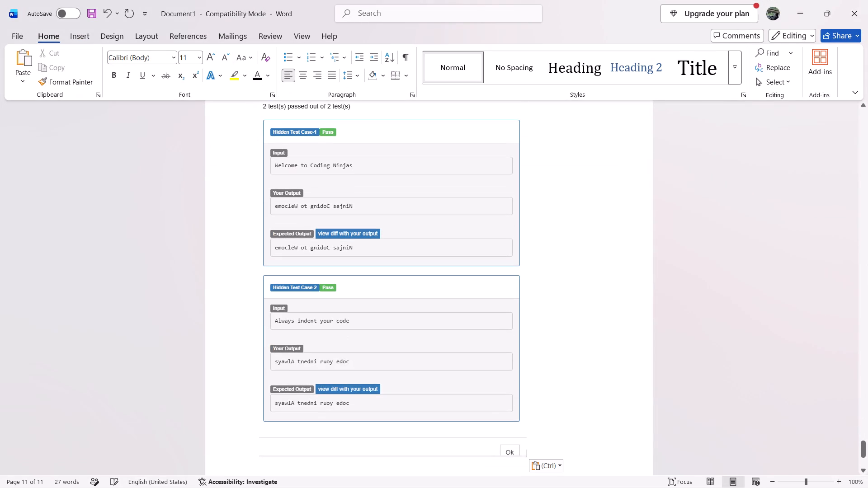
Stretch the Q7 Test Result picture wider so it spans most of the text width.
{"action": "left_click", "coordinate": [421, 273]}
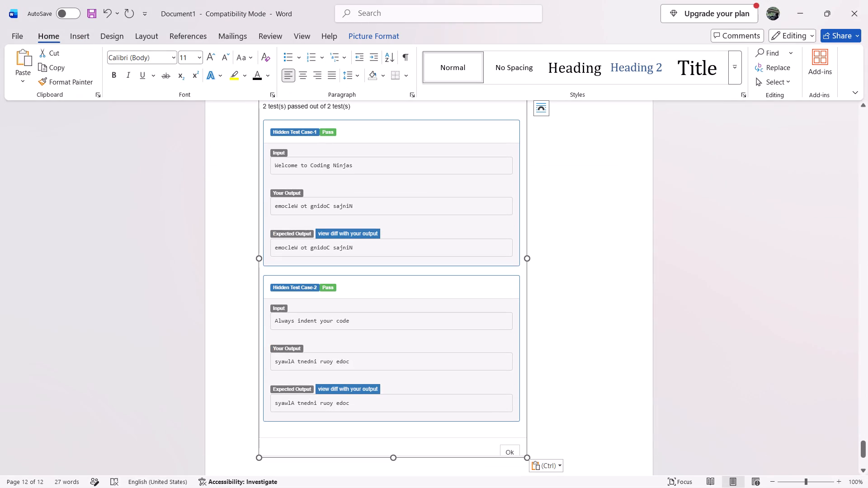
{"action": "left_click_drag", "start_coordinate": [525, 260], "coordinate": [592, 274]}
{"action": "scroll", "coordinate": [466, 281], "scroll_direction": "up", "scroll_amount": 2}
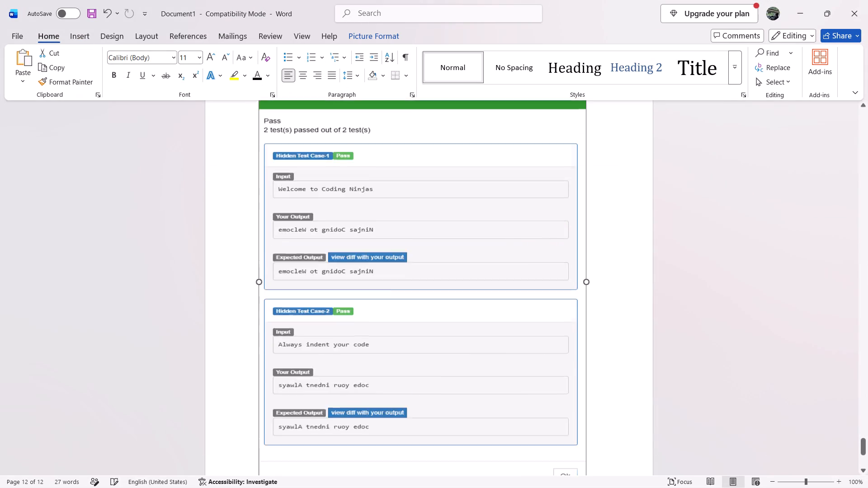
{"action": "scroll", "coordinate": [466, 281], "scroll_direction": "up", "scroll_amount": 5}
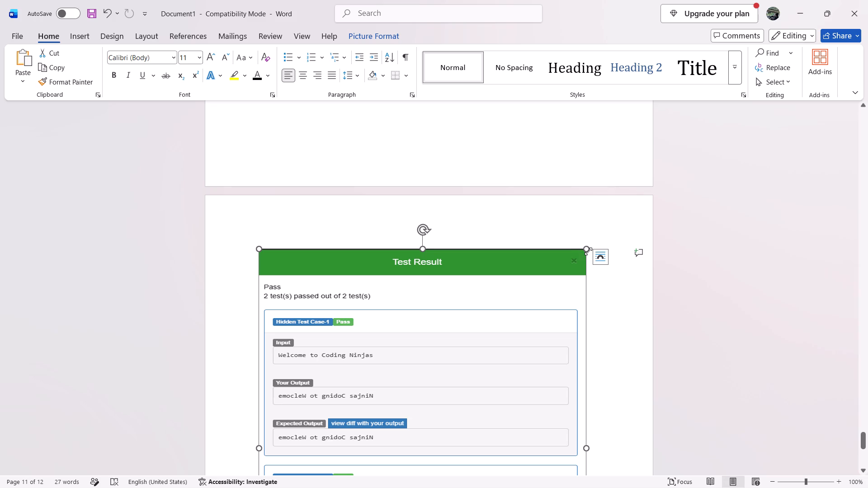